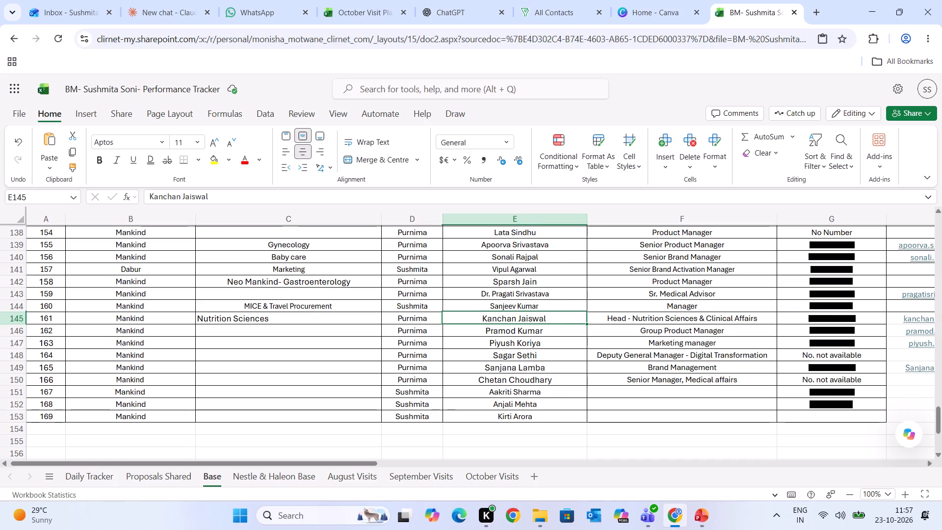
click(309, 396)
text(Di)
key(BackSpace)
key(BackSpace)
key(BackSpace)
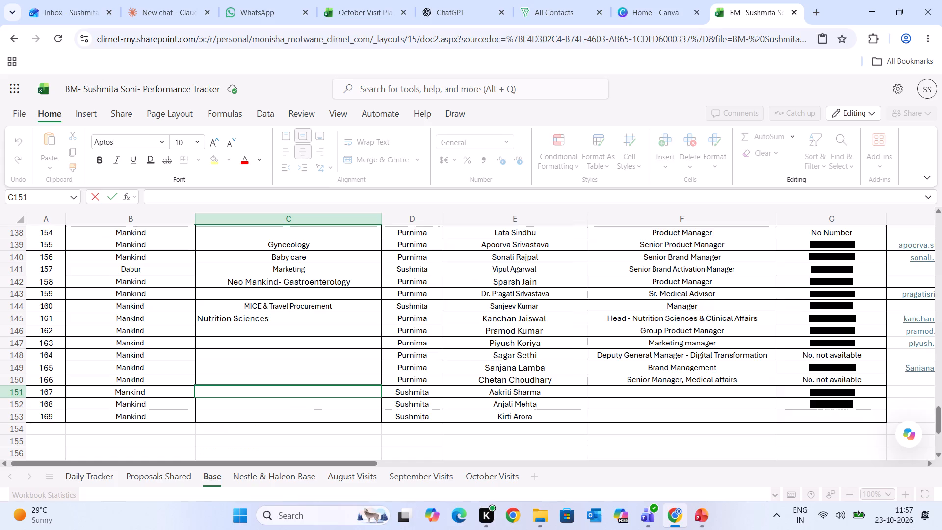
Fill row 154 of the Base sheet with serial number 170, company Mankind, Sushmita in column D and the new contact's name in column E.
click(474, 429)
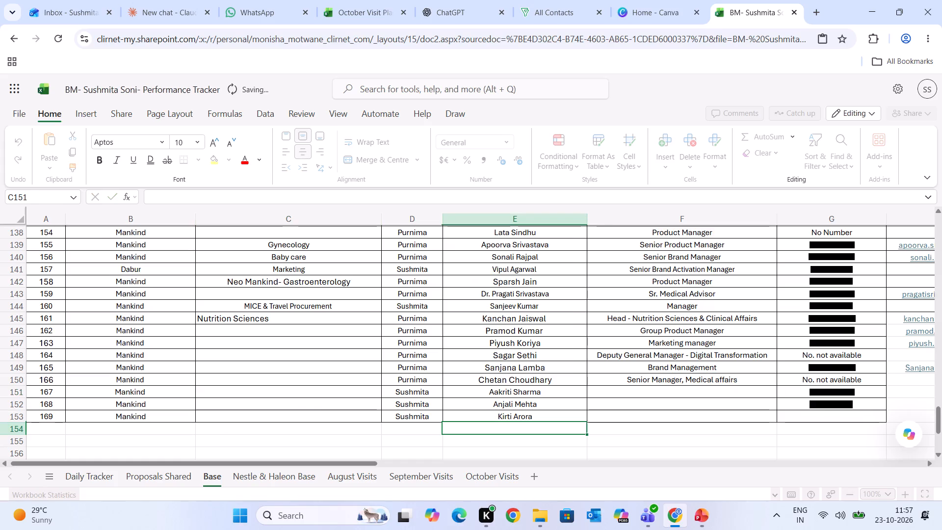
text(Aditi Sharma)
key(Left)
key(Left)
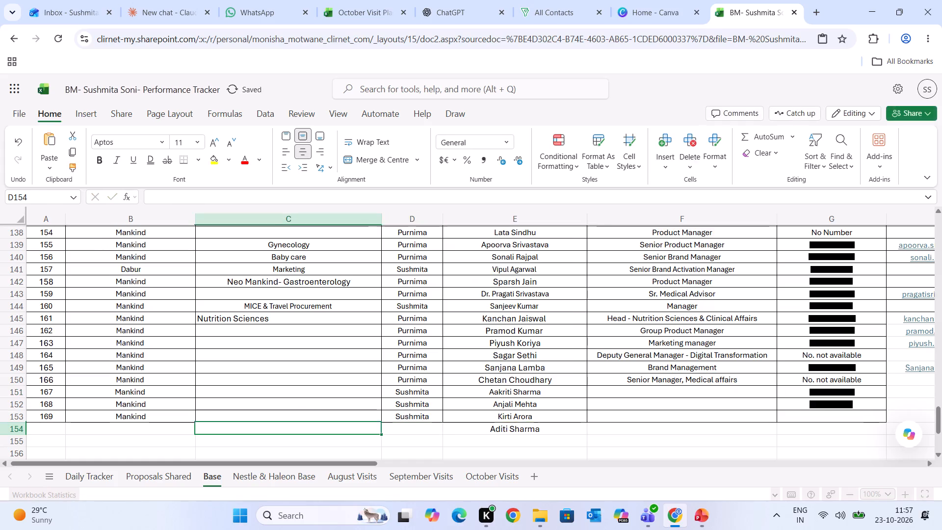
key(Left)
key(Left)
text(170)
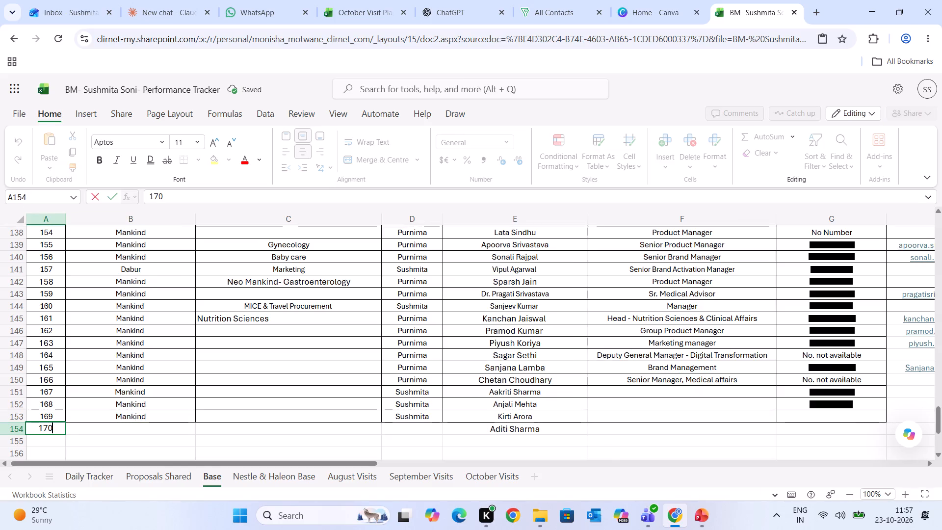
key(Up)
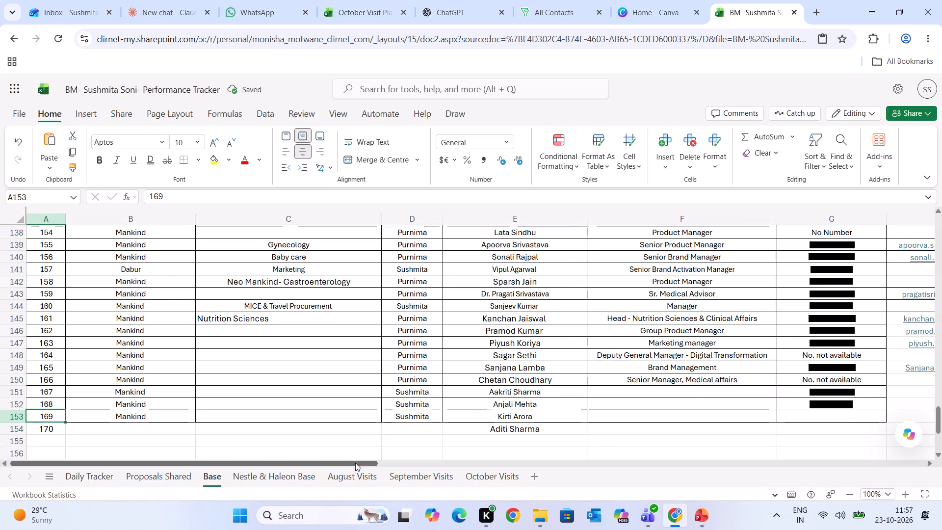
click(144, 432)
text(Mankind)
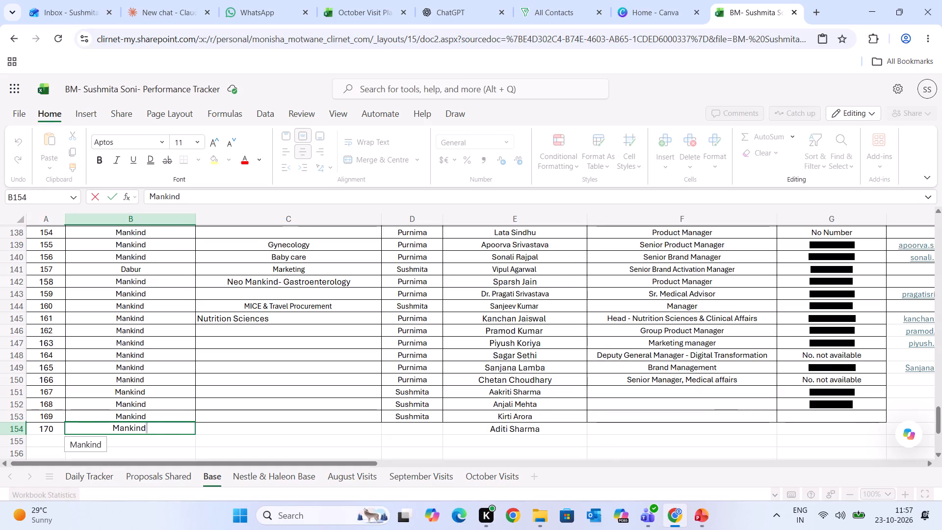
click(395, 428)
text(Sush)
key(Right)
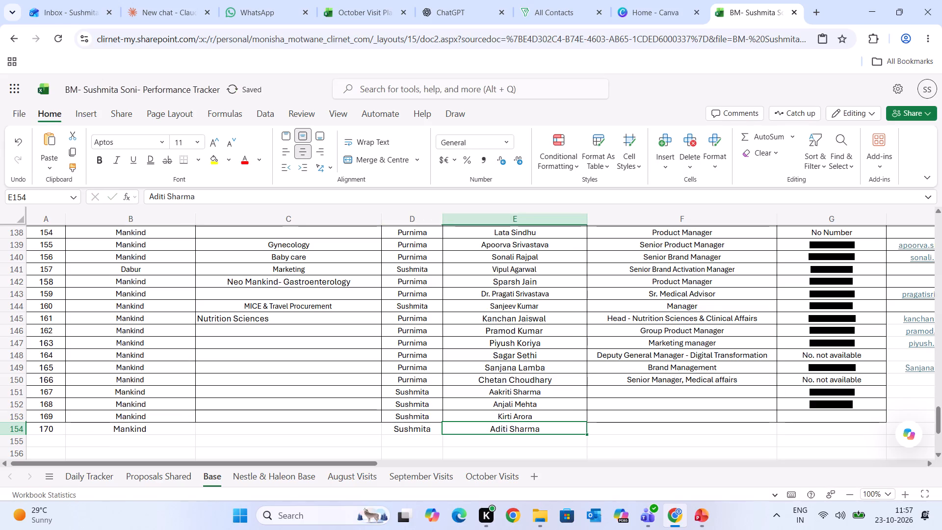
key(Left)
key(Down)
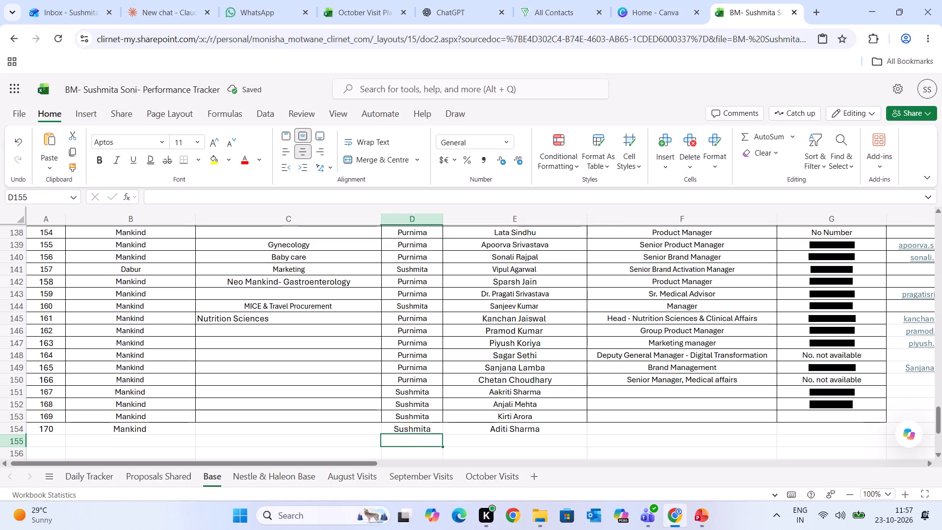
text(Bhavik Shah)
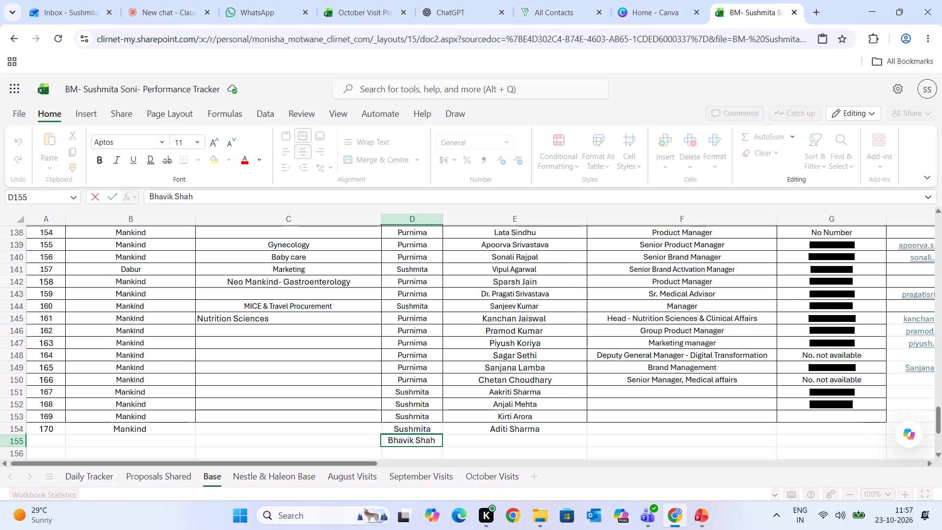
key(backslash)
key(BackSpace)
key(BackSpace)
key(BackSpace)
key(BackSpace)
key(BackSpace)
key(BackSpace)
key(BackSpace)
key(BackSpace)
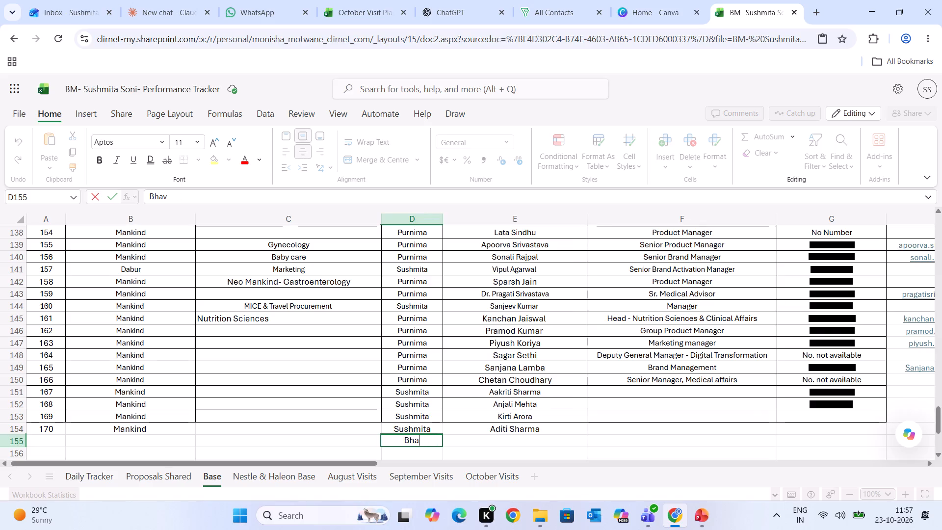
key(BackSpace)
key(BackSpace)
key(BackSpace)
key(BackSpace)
click(469, 445)
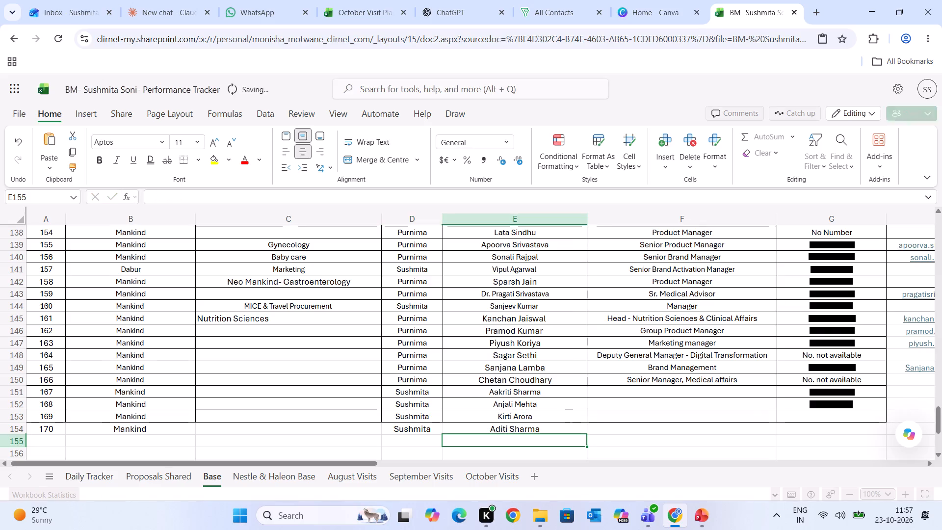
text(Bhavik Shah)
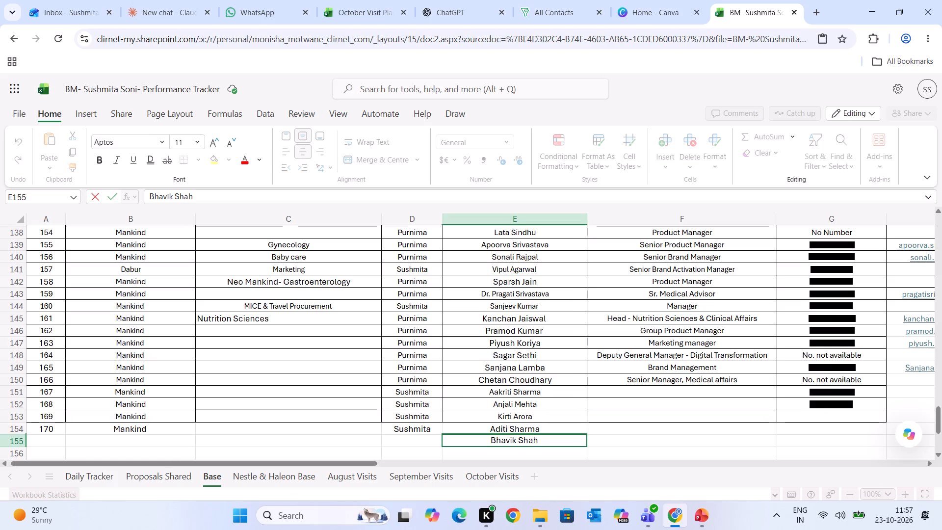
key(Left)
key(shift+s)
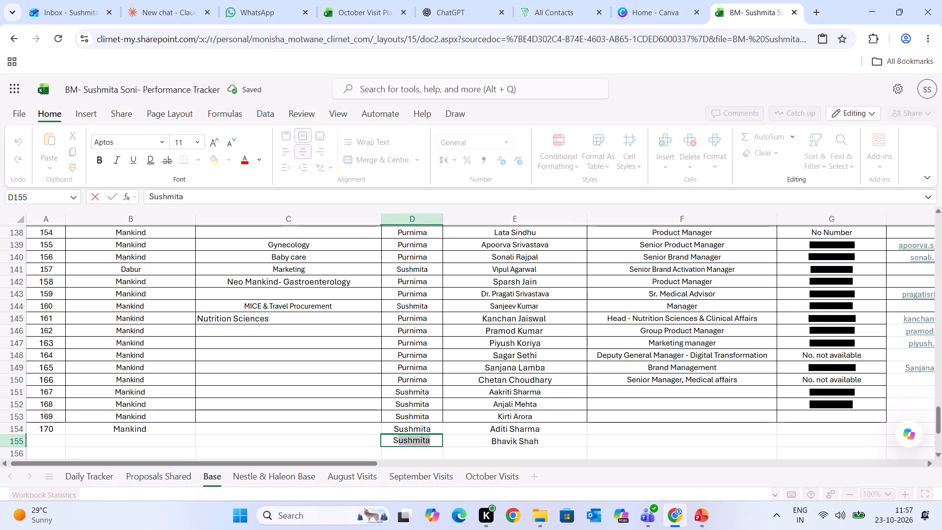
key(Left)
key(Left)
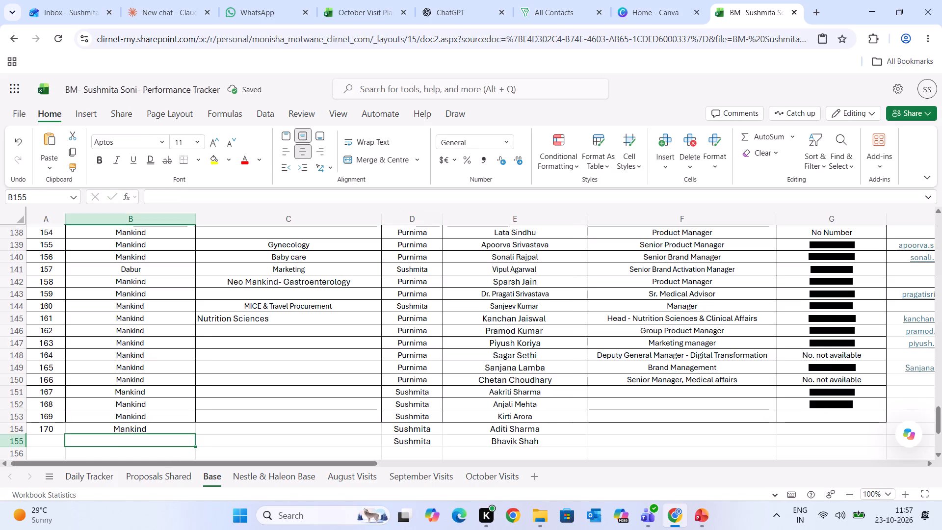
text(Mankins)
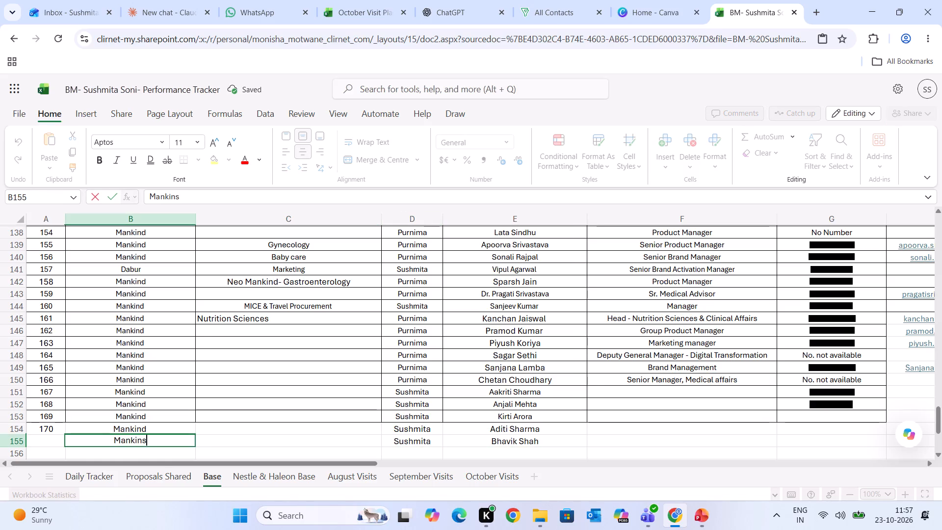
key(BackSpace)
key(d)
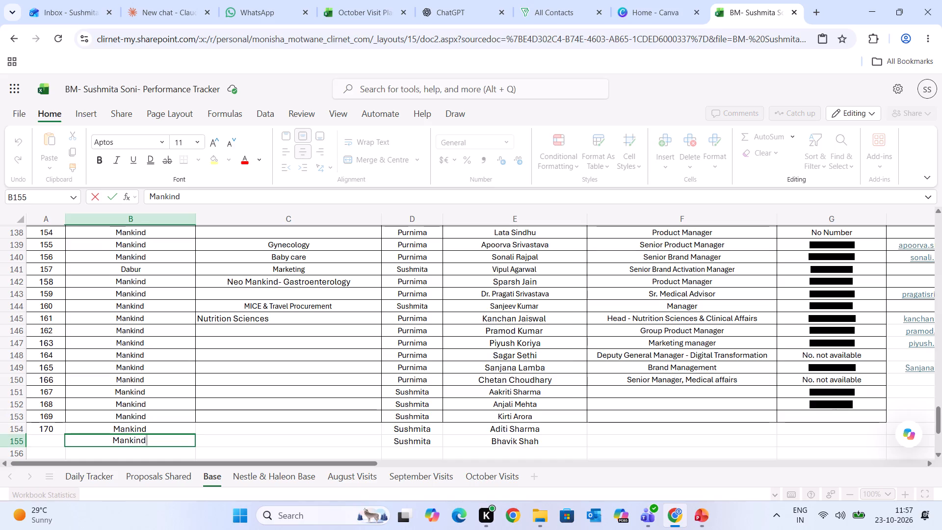
click(34, 434)
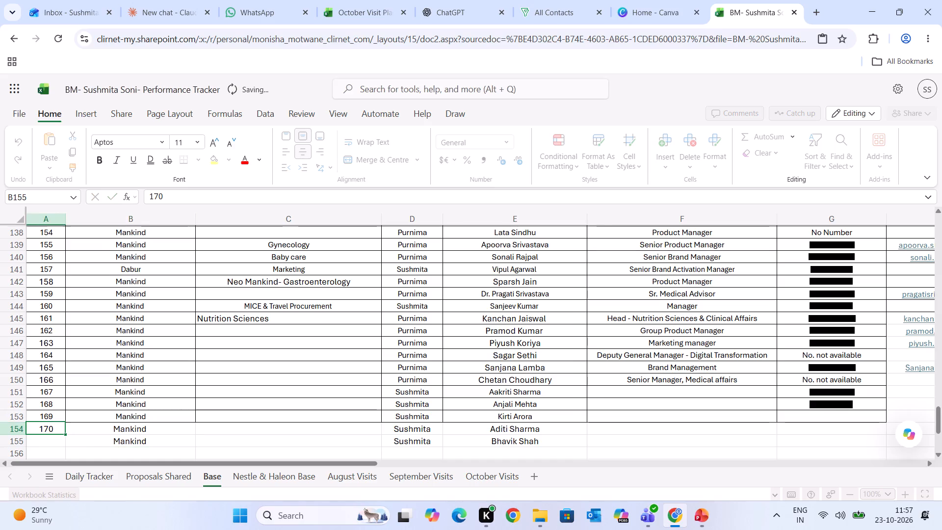
click(42, 444)
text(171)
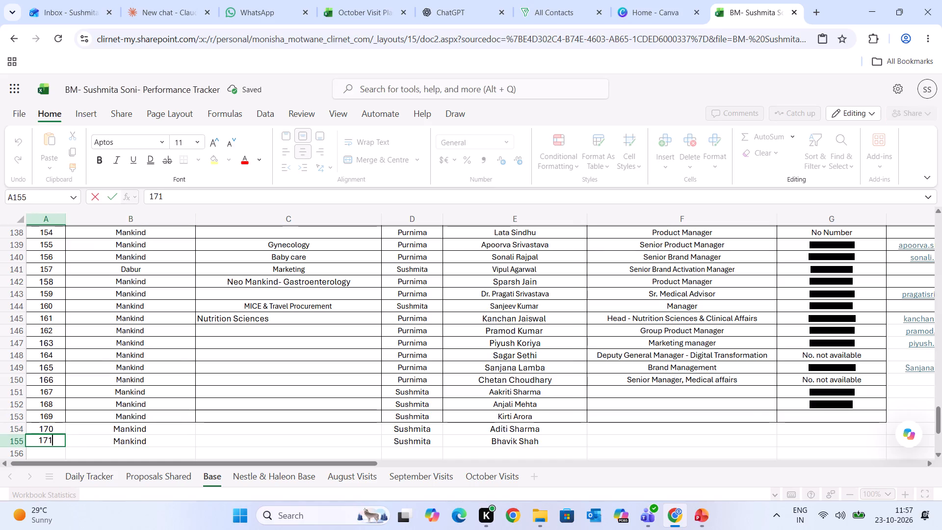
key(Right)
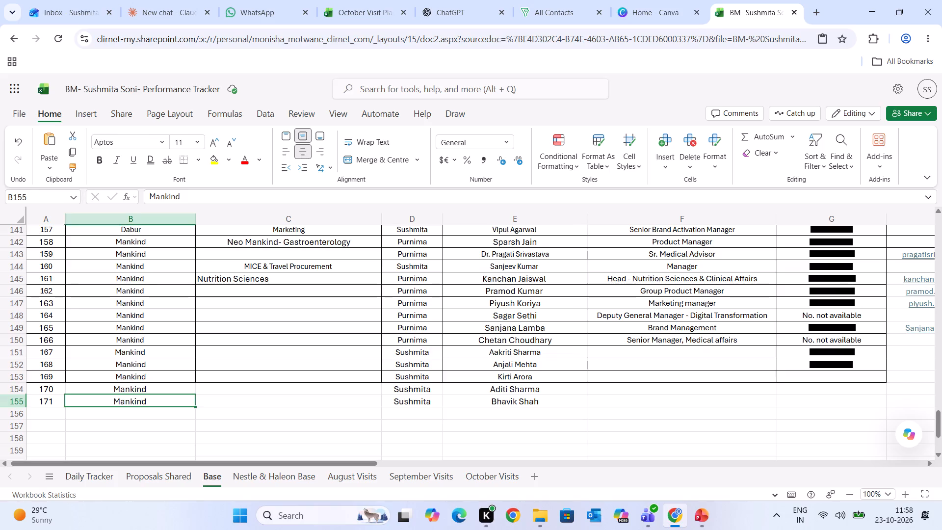
Fill row 156 of the Base sheet with serial number 172, company Dabur, Sushmita in column D and the new contact's name in column E.
click(410, 408)
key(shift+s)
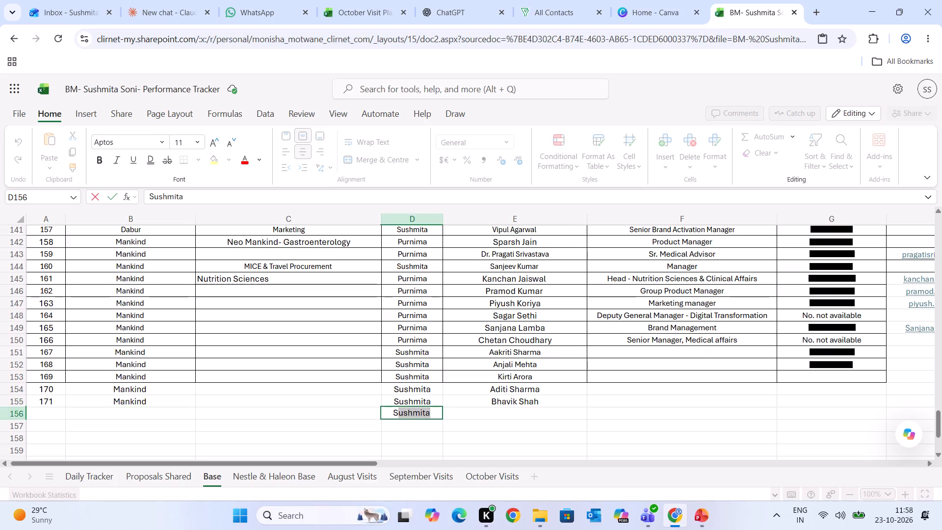
key(Tab)
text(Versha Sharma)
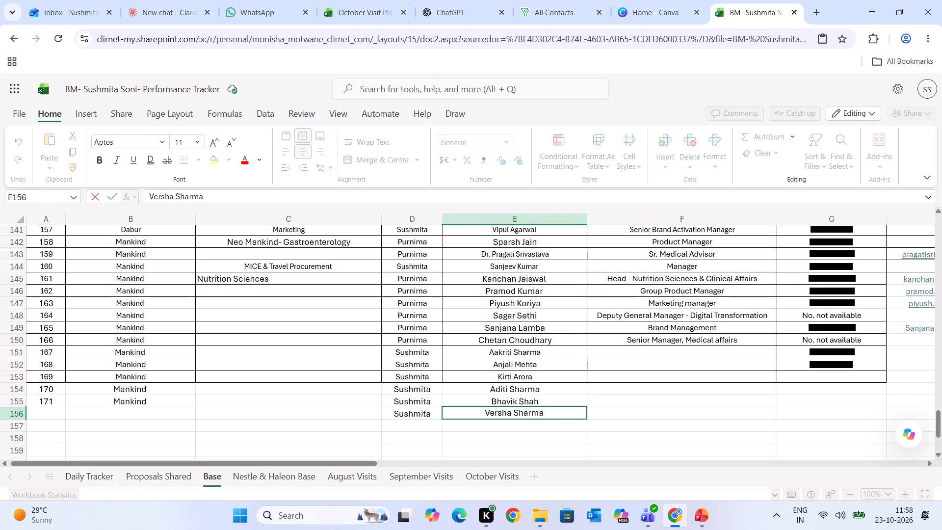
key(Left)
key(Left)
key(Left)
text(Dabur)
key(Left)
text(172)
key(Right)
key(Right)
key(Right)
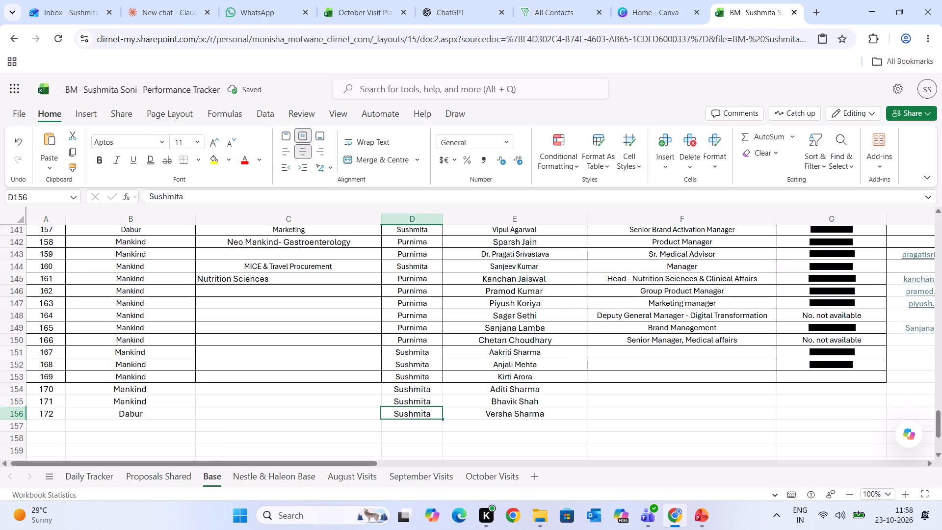
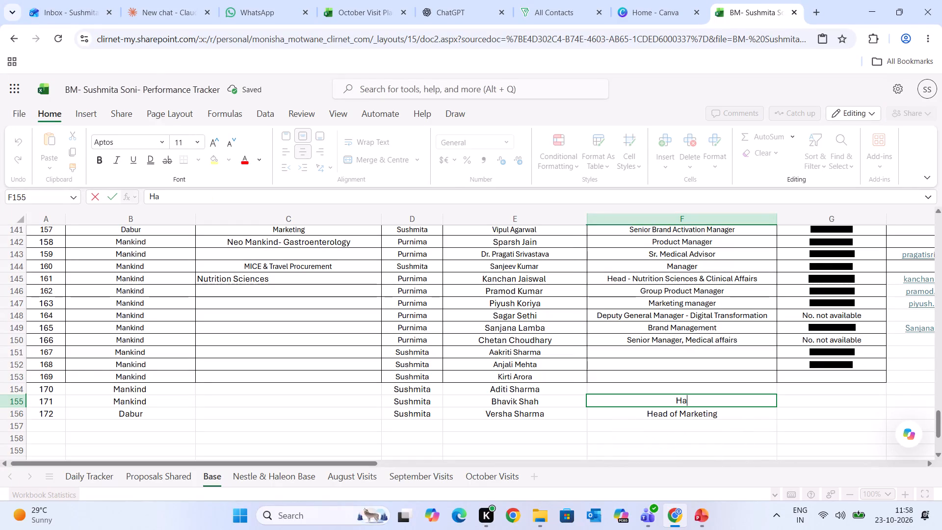
Enter the designation Head of Marketing in column F for the Mankind contact with serial number 171.
key(BackSpace)
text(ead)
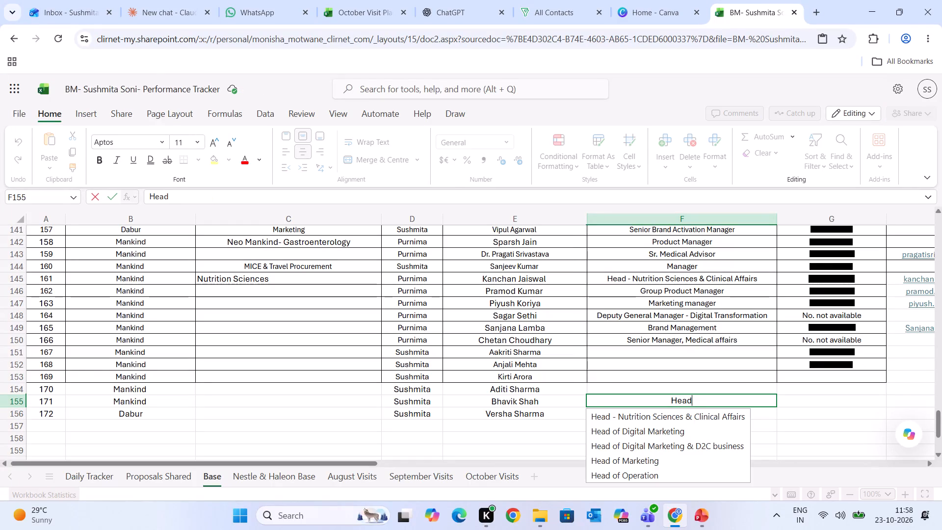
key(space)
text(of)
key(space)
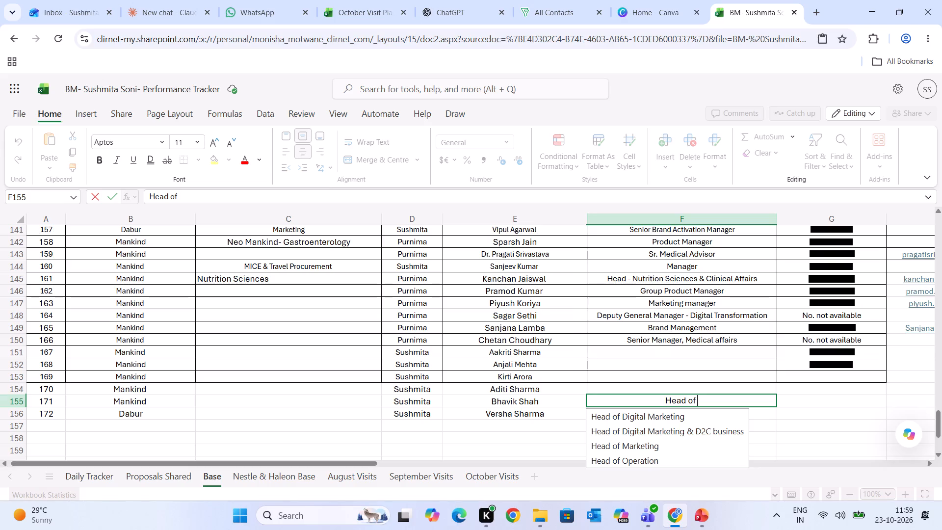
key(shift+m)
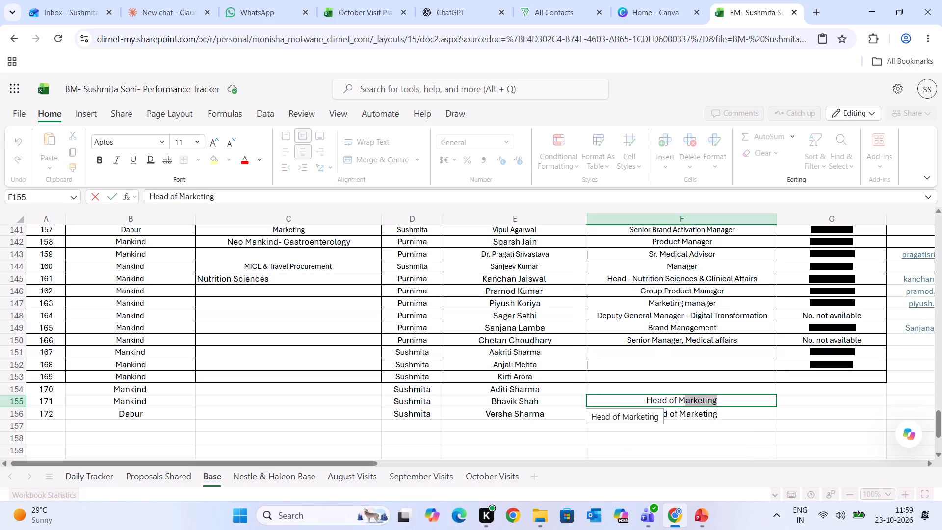
Enter Head of Marketing in column F of row 155 on the Base sheet.
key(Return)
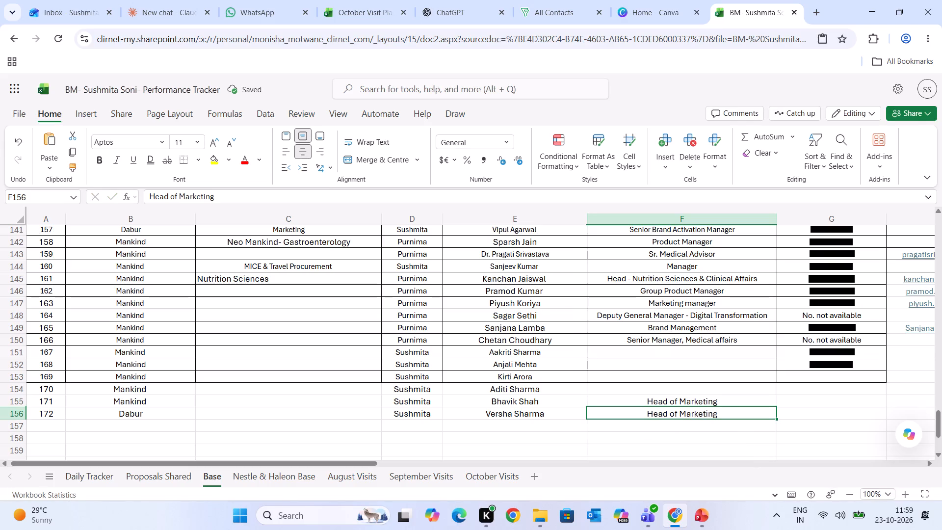
click(813, 399)
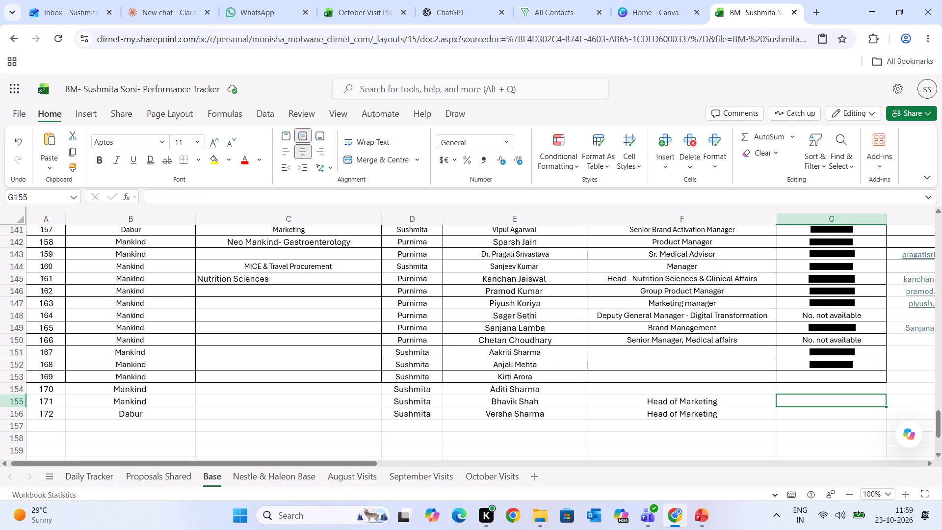
Shorten the contact's name in column E of row 154 to the first name by removing the surname.
double_click(557, 391)
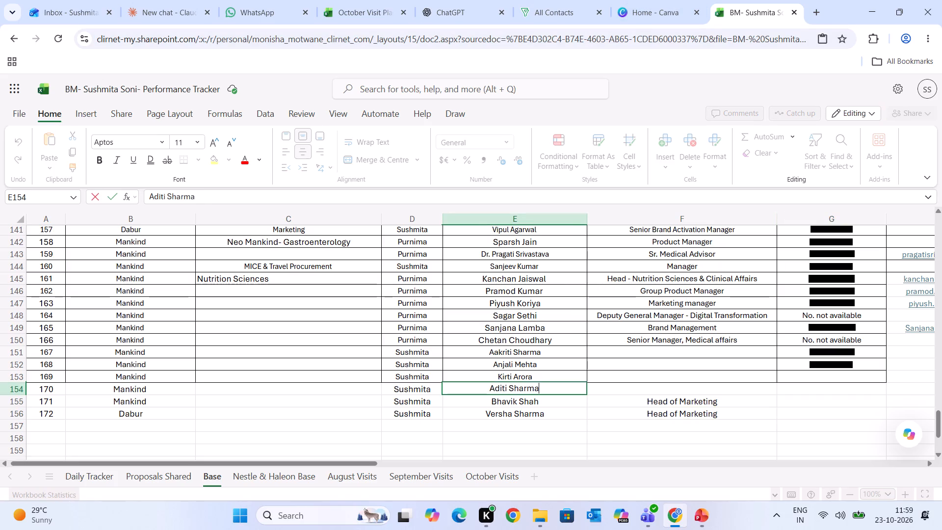
key(BackSpace)
key(BackSpace)
key(BackSpace)
key(BackSpace)
key(BackSpace)
key(BackSpace)
key(BackSpace)
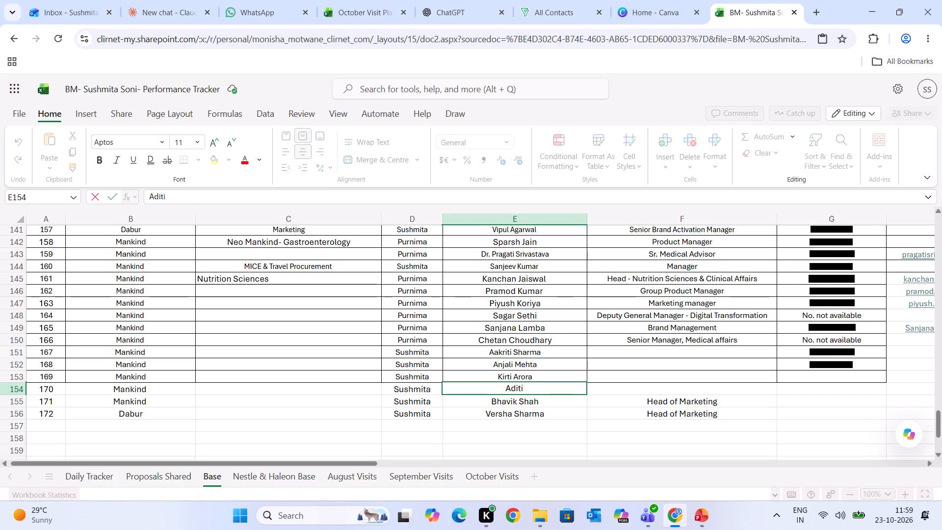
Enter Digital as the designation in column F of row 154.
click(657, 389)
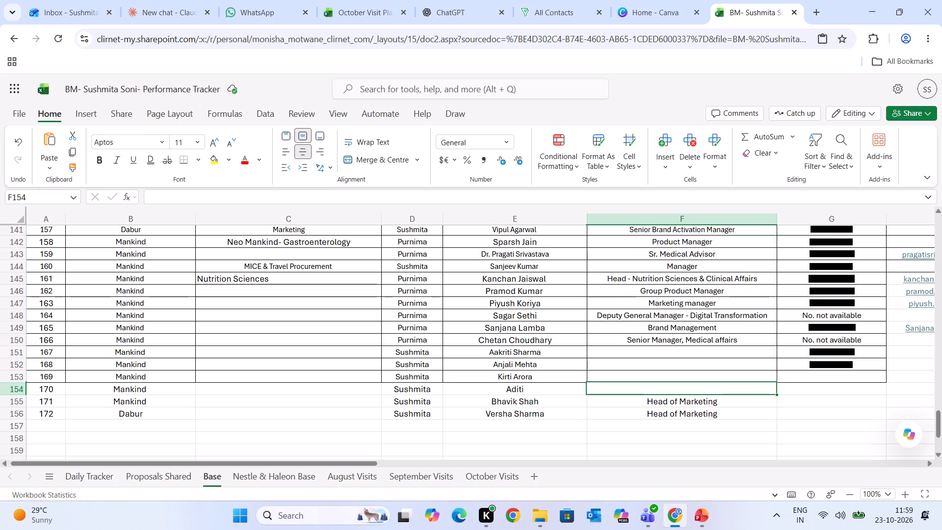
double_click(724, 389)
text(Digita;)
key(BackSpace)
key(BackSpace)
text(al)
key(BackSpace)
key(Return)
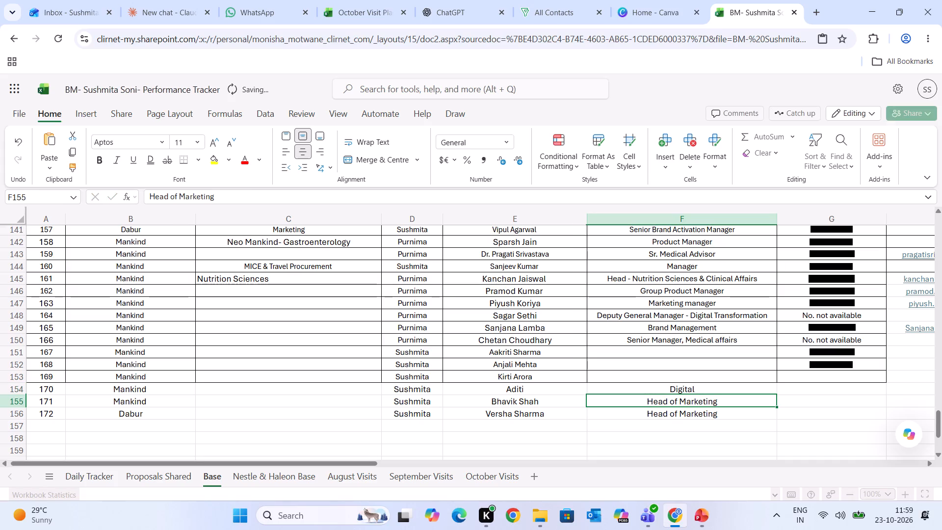
Enter "Digital - Dental" in column C of row 154.
click(328, 392)
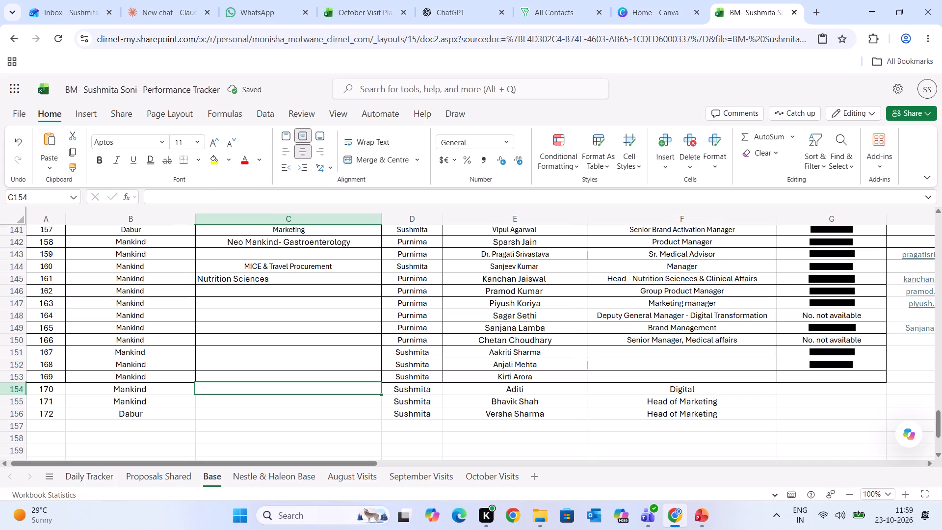
text(Digital)
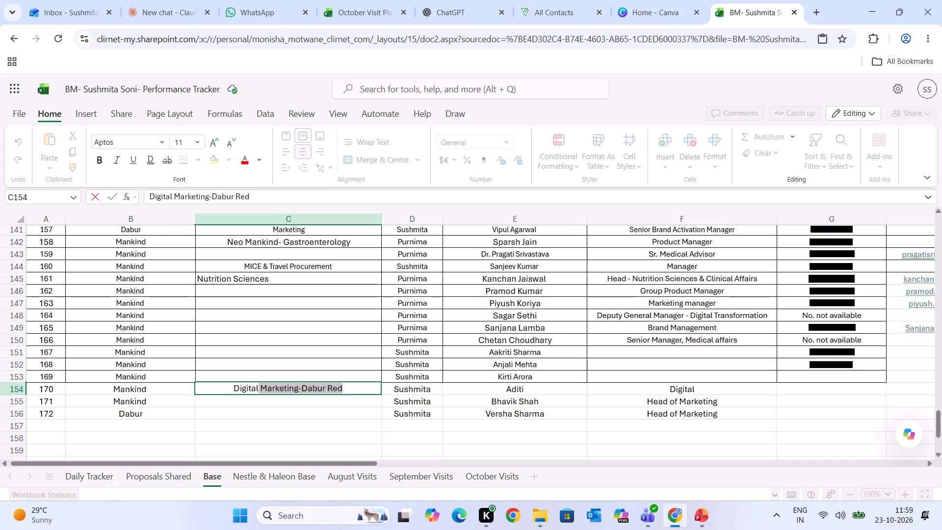
key(BackSpace)
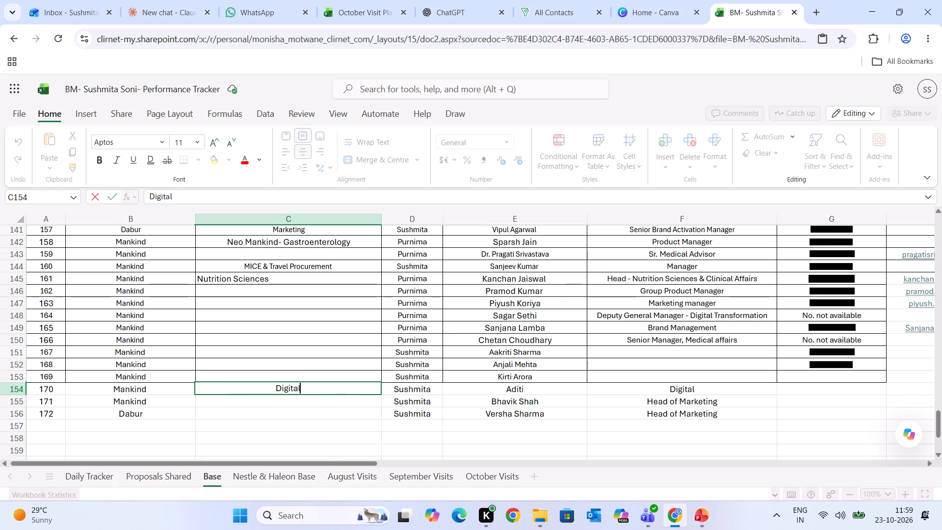
key(space)
text(- Denat)
key(BackSpace)
key(BackSpace)
key(BackSpace)
key(t)
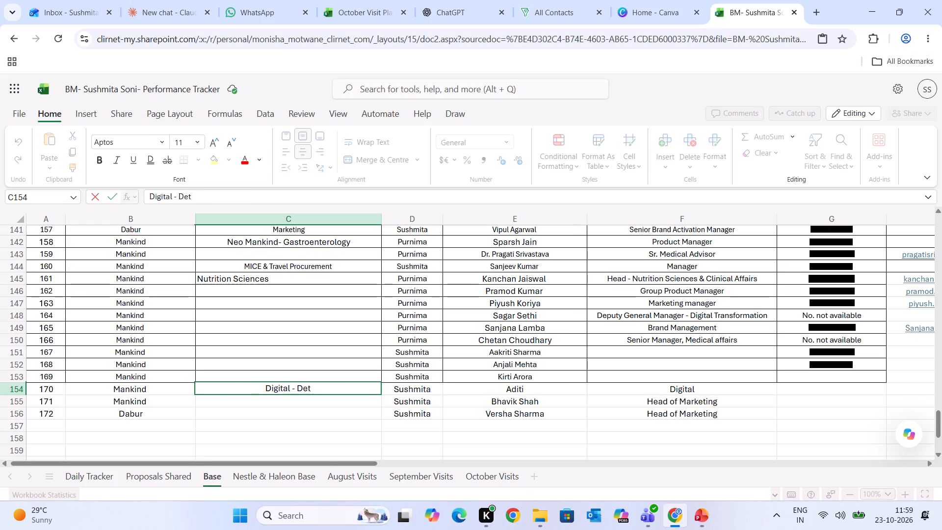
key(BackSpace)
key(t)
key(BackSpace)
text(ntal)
Clear the designation Digital from column F of row 154.
click(663, 389)
key(BackSpace)
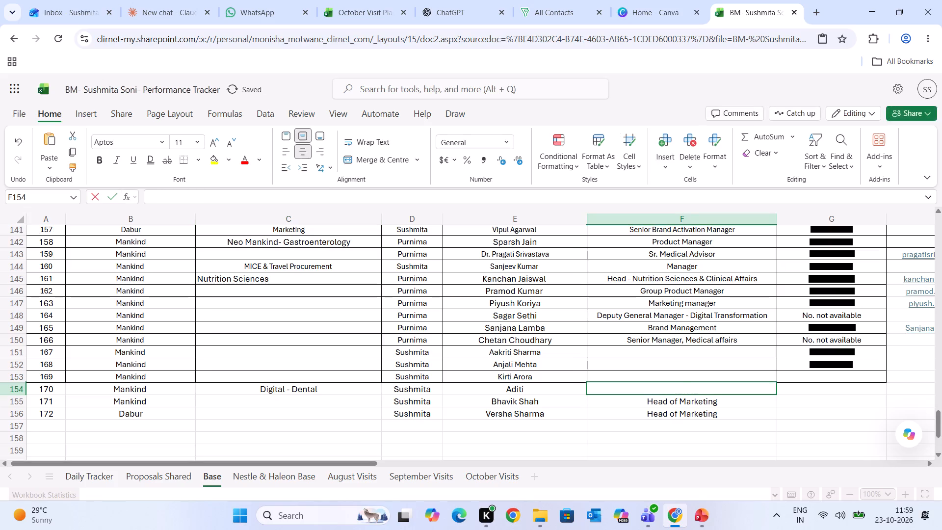
Enter the phone number of the Mankind Head of Marketing contact in column G of row 155.
click(805, 408)
click(798, 402)
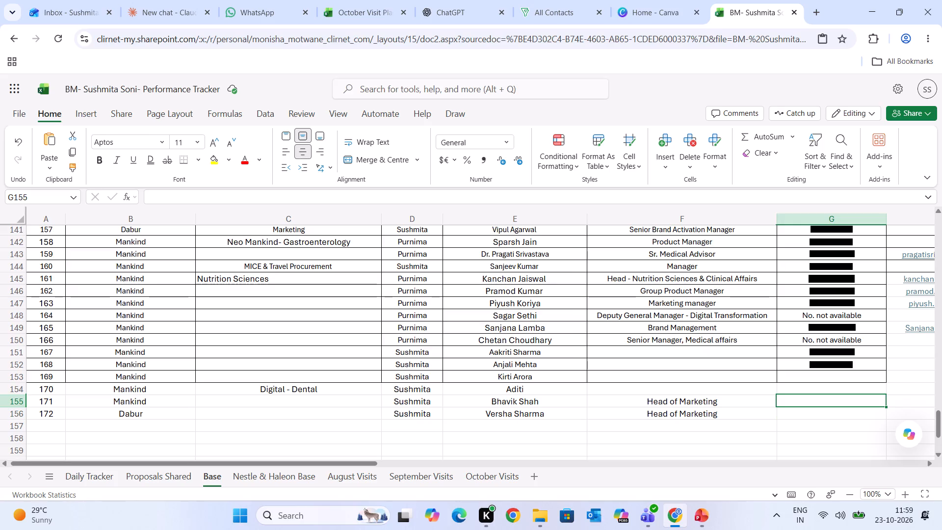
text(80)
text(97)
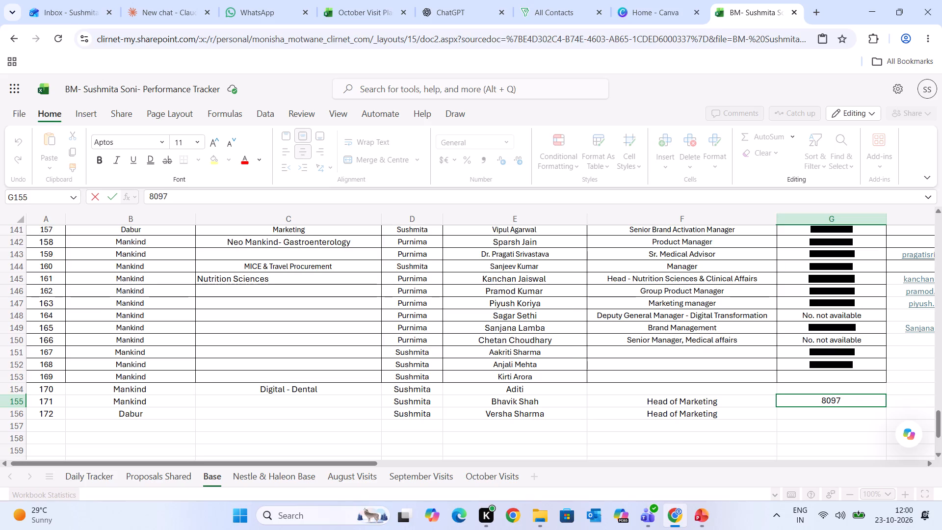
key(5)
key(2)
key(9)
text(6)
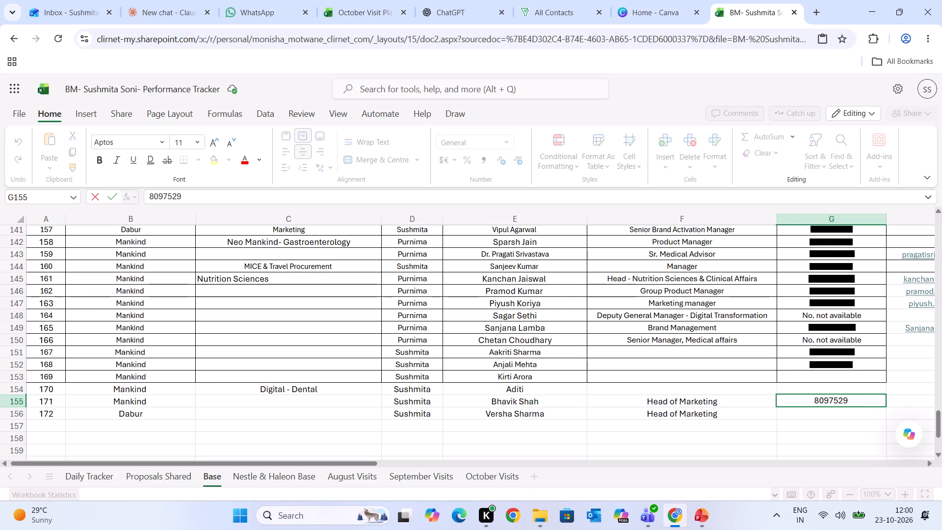
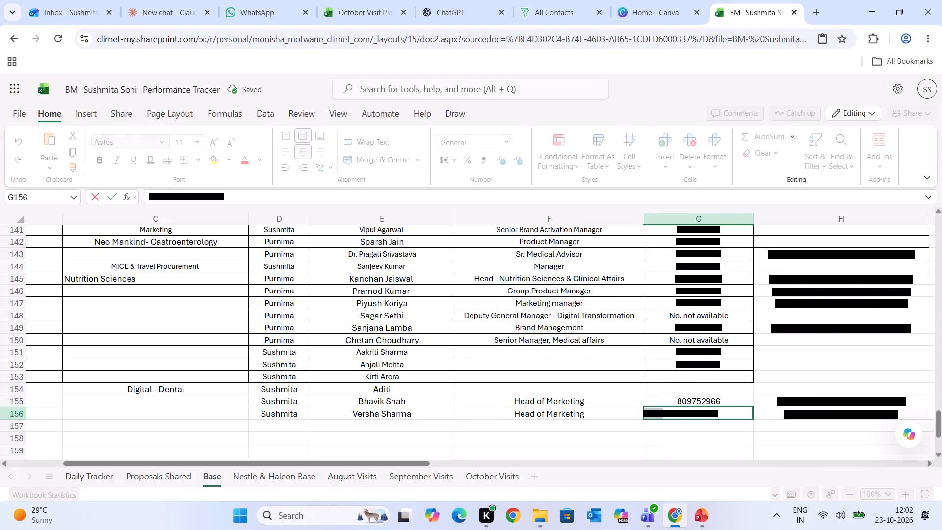
Clean up the phone number in column G of row 156 by removing its leading prefix and an extra character mid-number.
key(BackSpace)
click(701, 412)
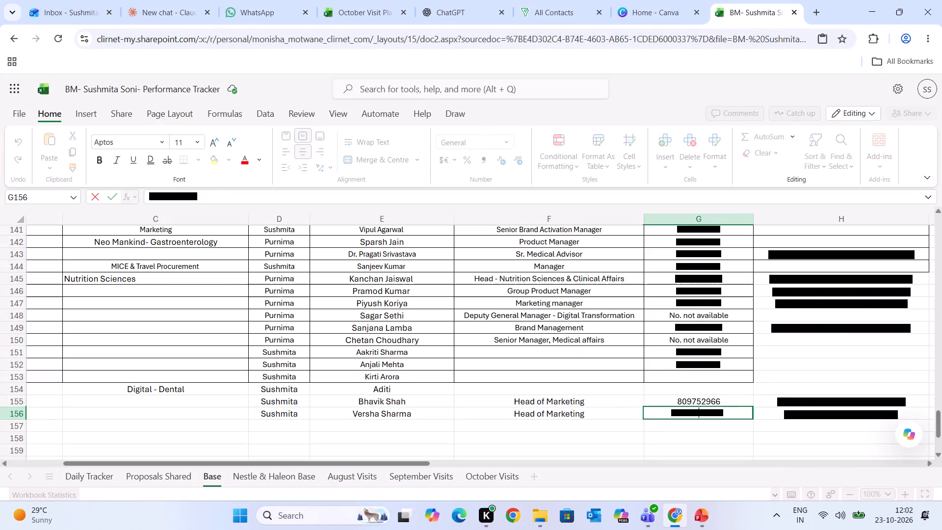
key(BackSpace)
click(717, 436)
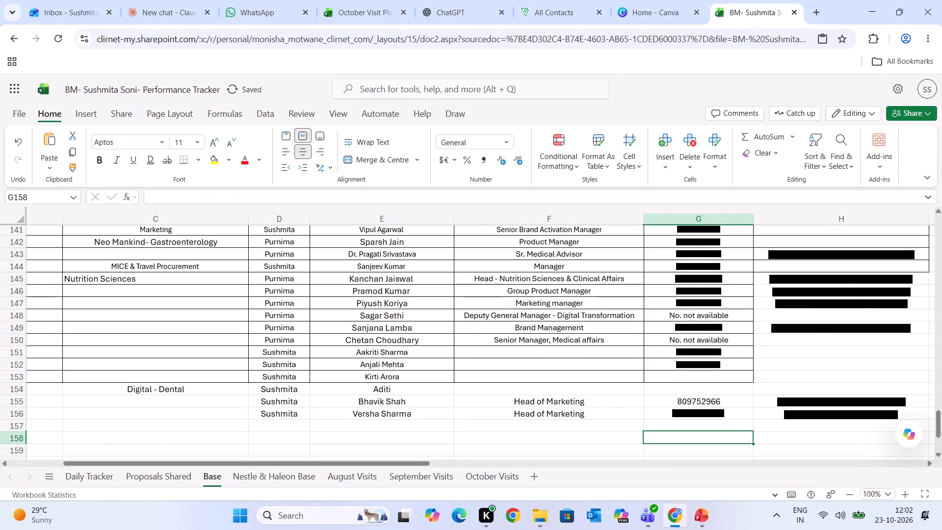
Select the contact table's cells from column H of the last filled row up through the rows above and across to column A.
scroll(894, 415, left, 2)
drag(796, 417, 750, 215)
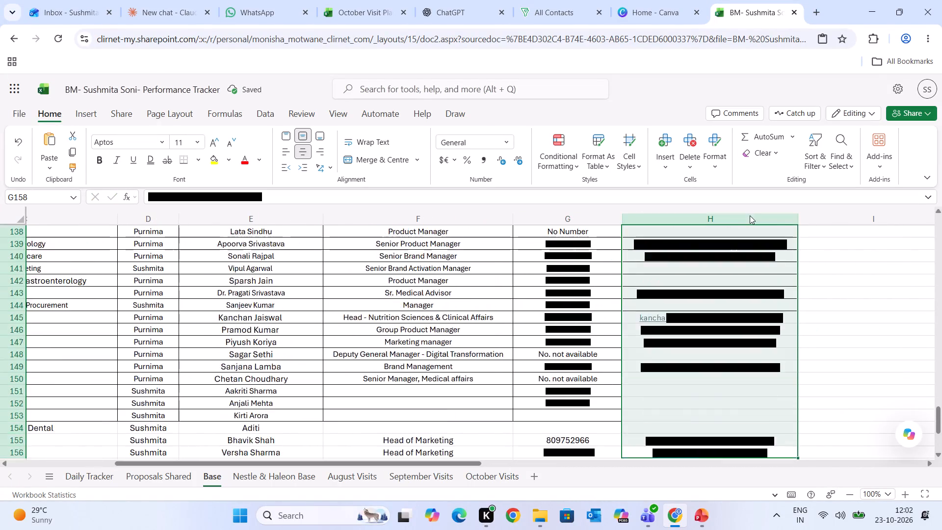
drag(750, 215, 0, 171)
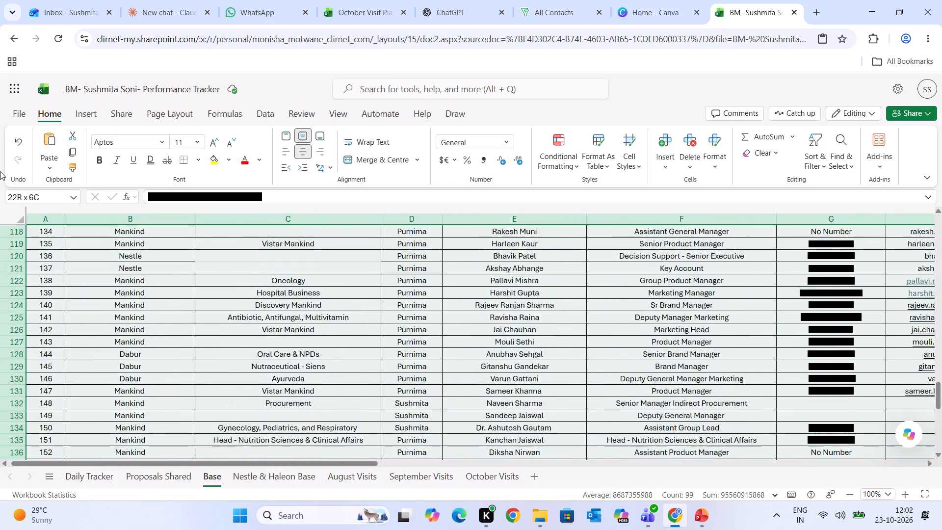
Apply all borders to the whole contact table on the Base sheet, from A1 to H156.
drag(0, 171, 2, 0)
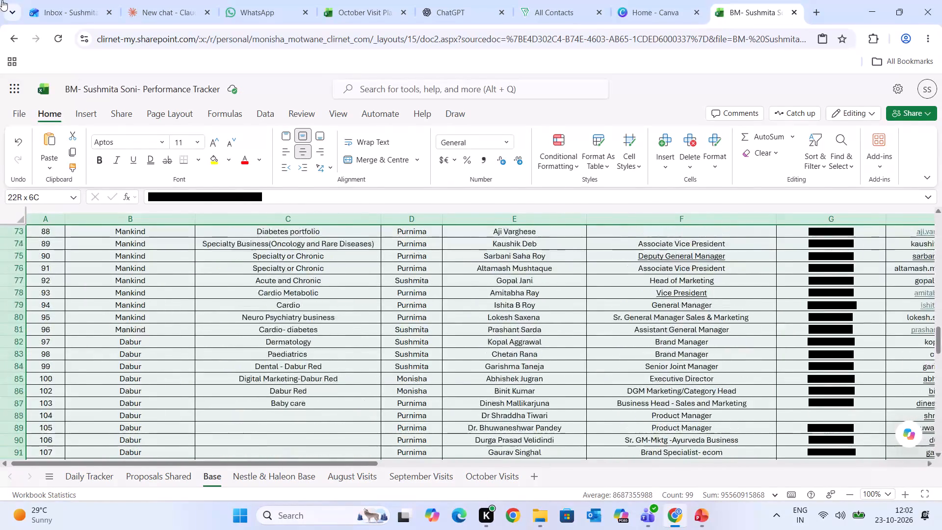
drag(2, 0, 0, 0)
click(197, 160)
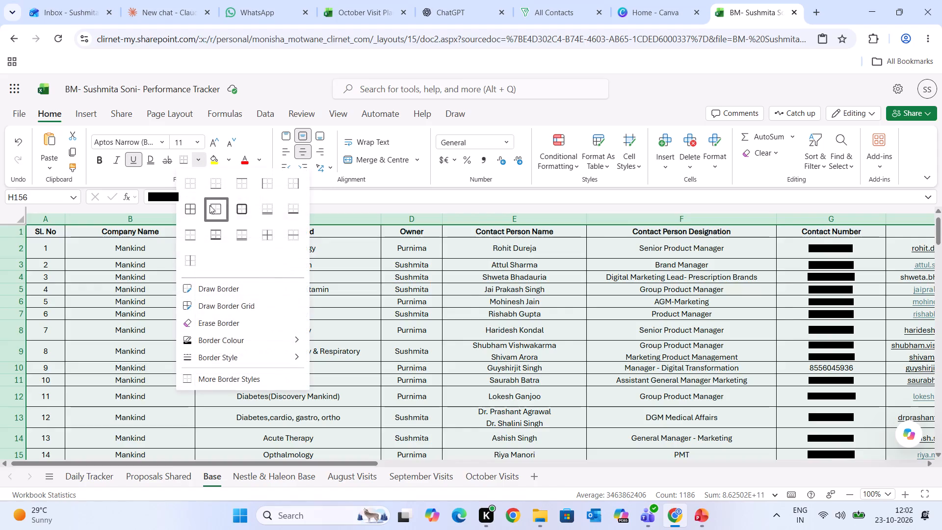
click(191, 208)
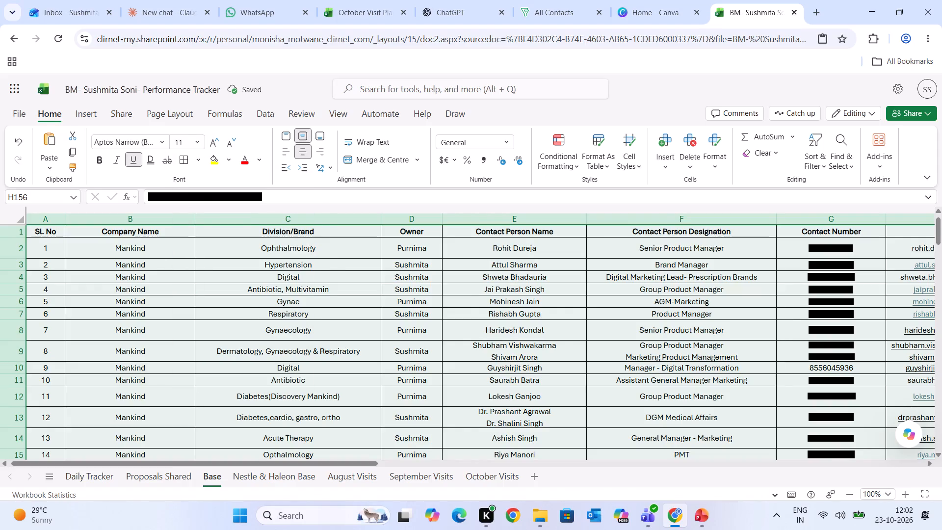
Set the font of the whole contact table to Aptos, size 10.
click(153, 142)
text(apto)
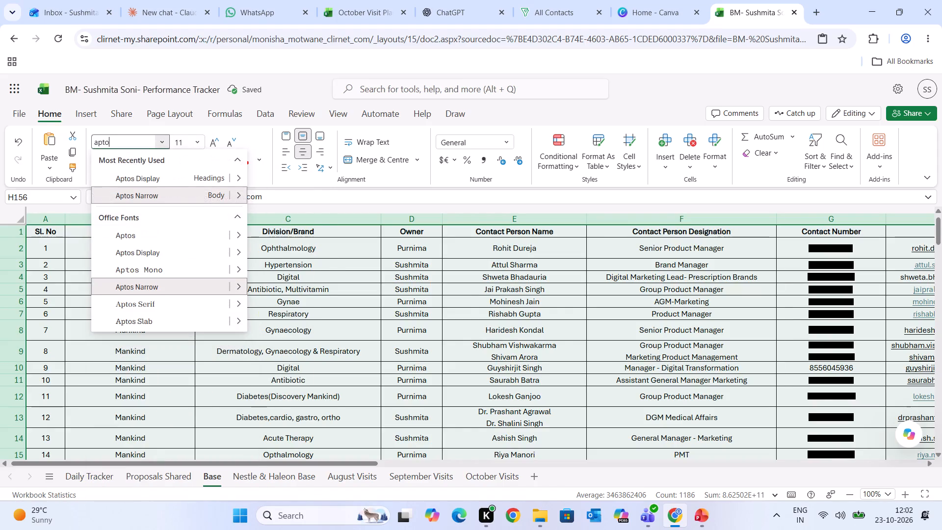
click(144, 230)
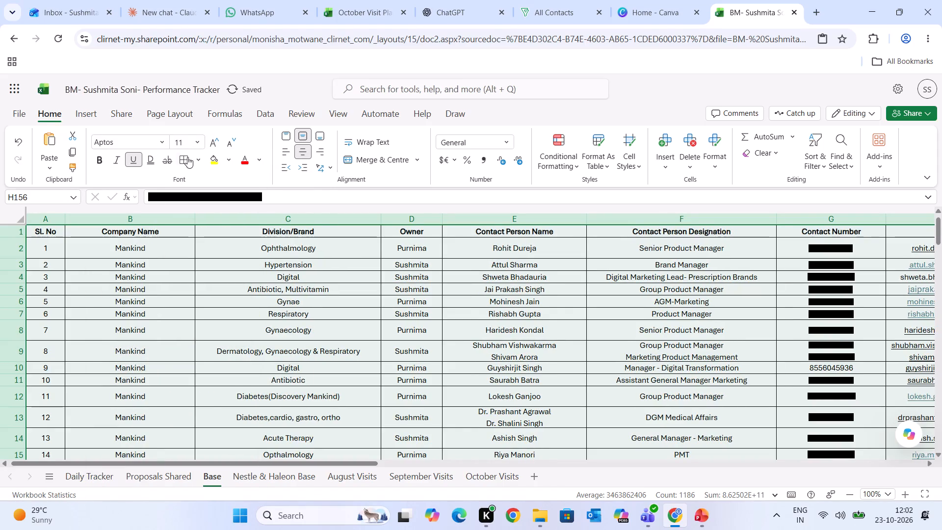
click(199, 143)
click(186, 189)
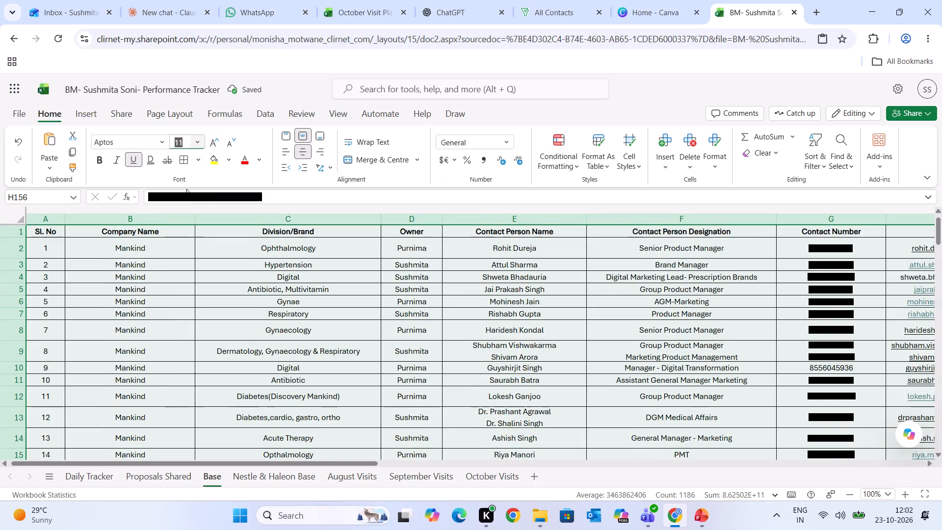
click(306, 400)
Change the company name in column B of row 156 to Jagsonpal.
scroll(306, 400, down, 12)
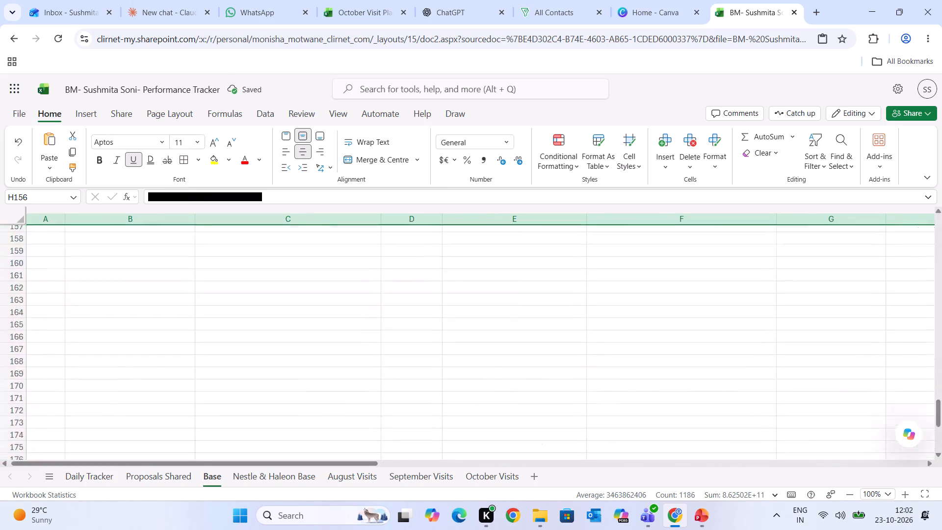
scroll(306, 400, up, 1)
scroll(310, 393, down, 4)
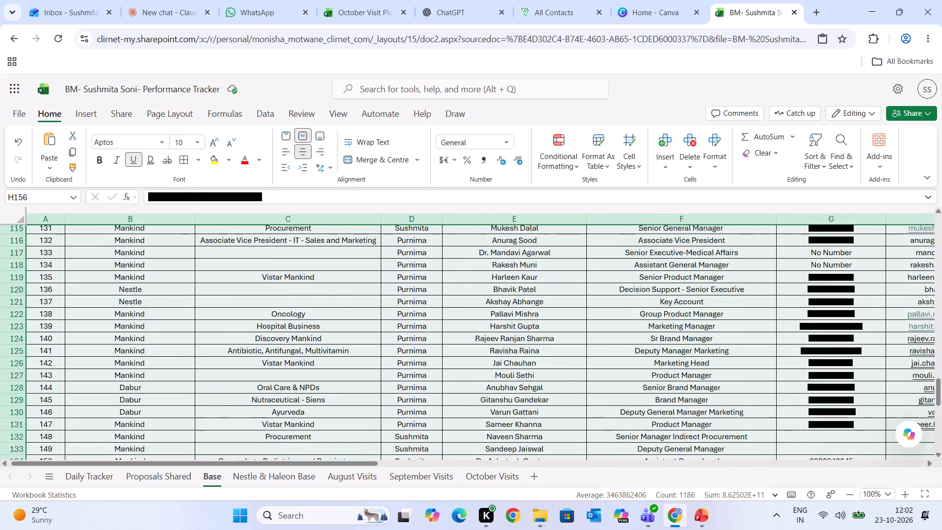
scroll(310, 393, down, 5)
click(253, 395)
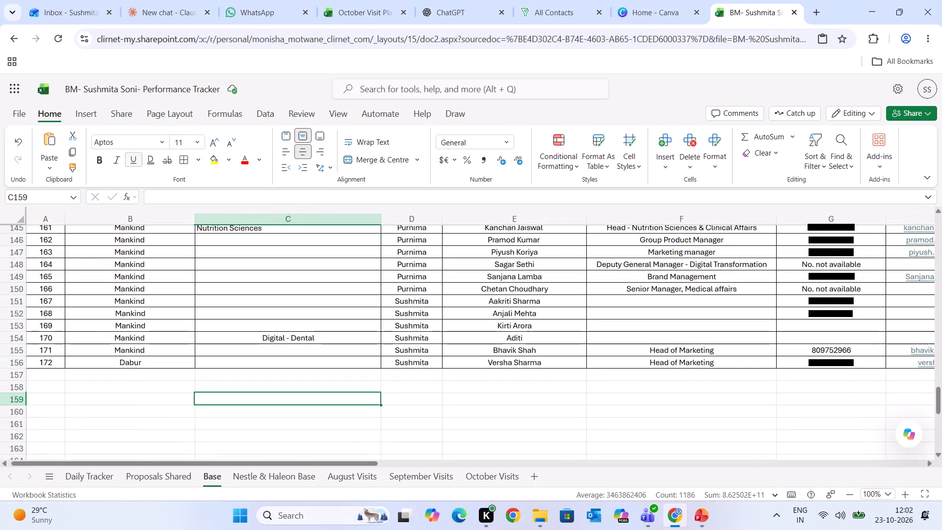
double_click(123, 361)
key(BackSpace)
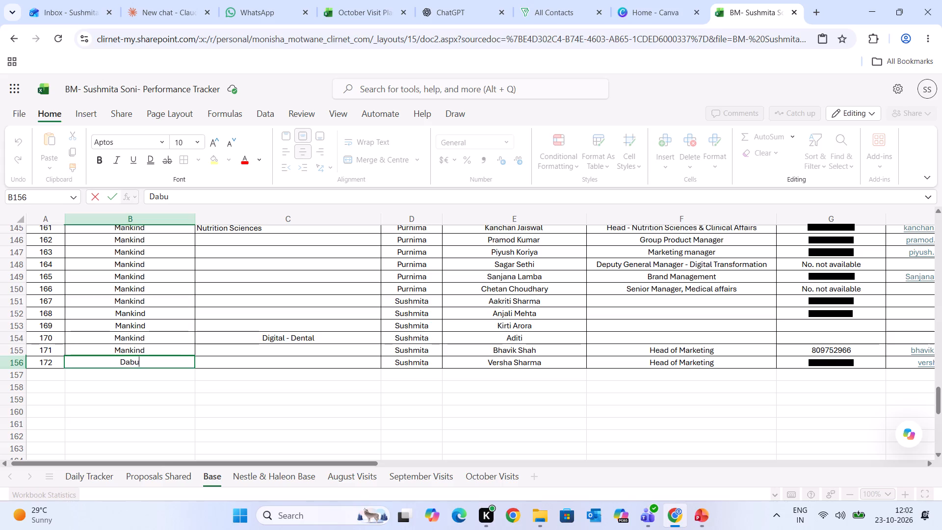
key(BackSpace)
key(BackSpace)
key(BackSpace)
key(BackSpace)
text(Jagsonpal)
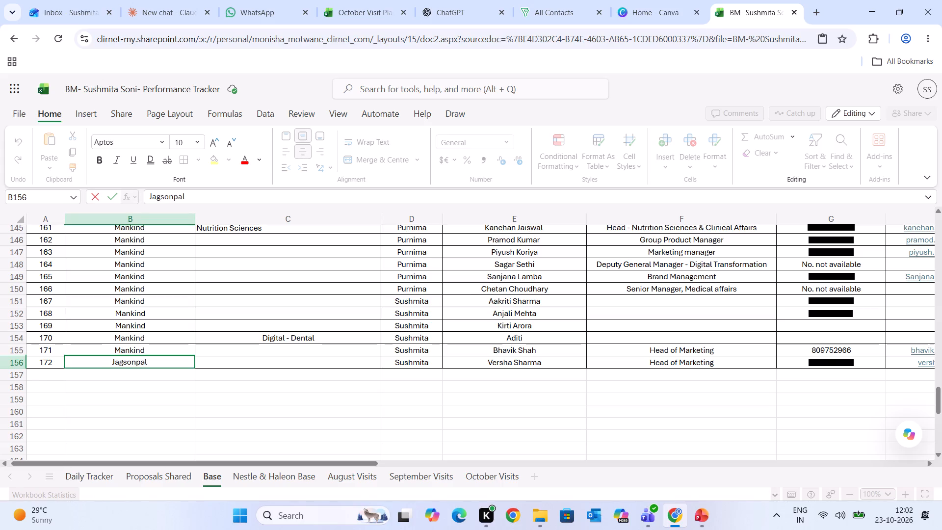
click(155, 386)
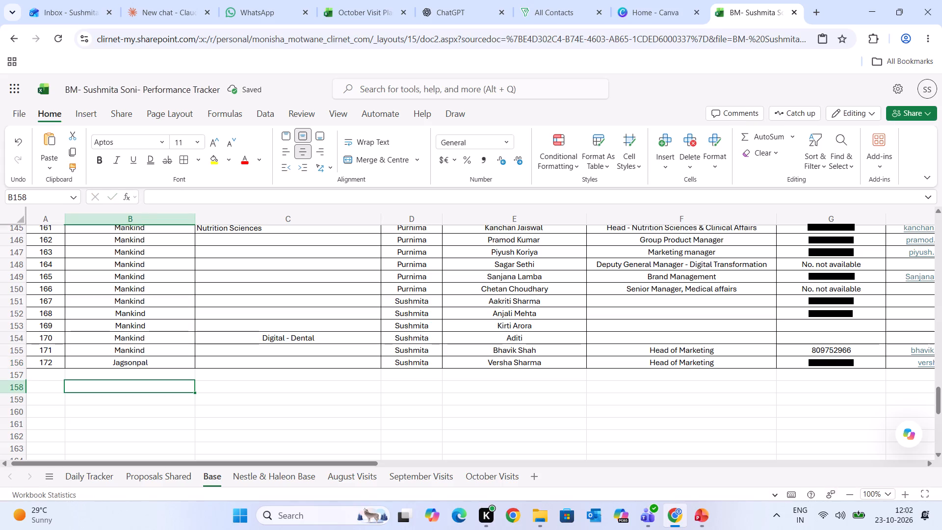
Review the October Visits sheet and check the dates in the October calendar.
click(489, 481)
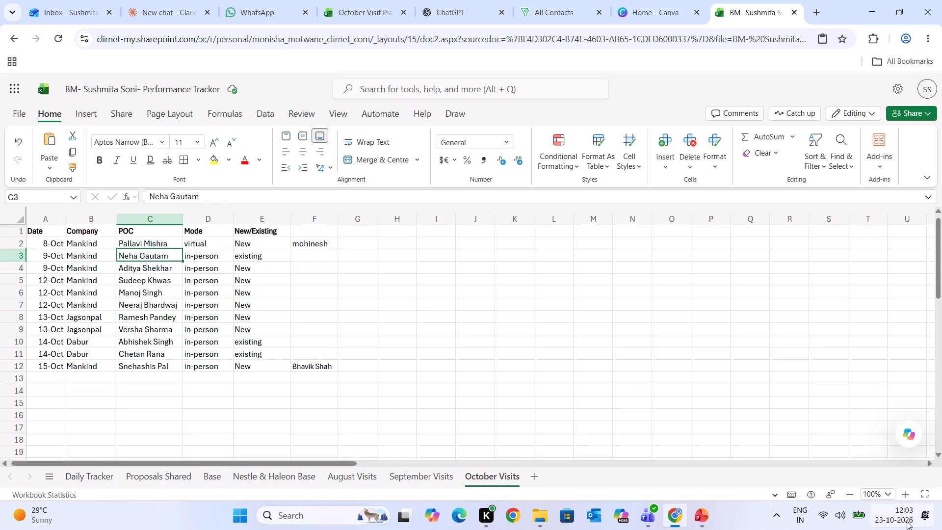
click(907, 521)
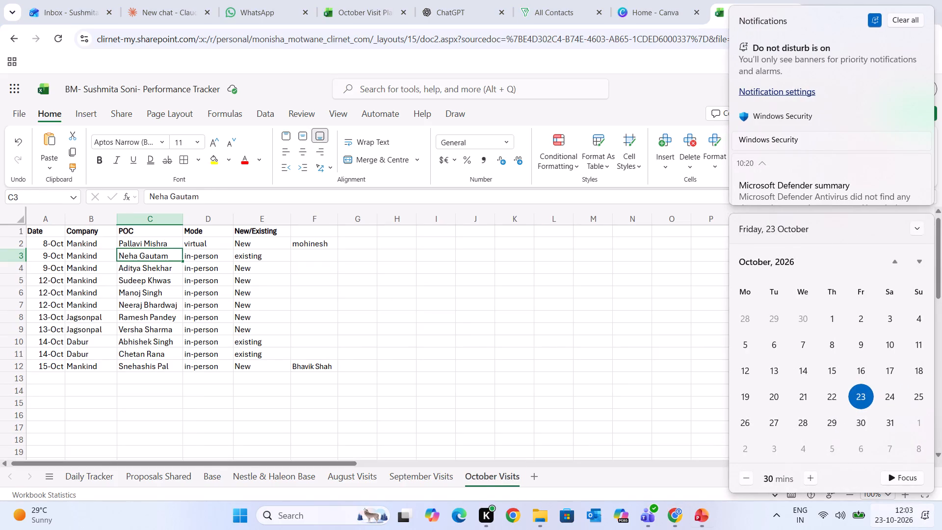
click(519, 432)
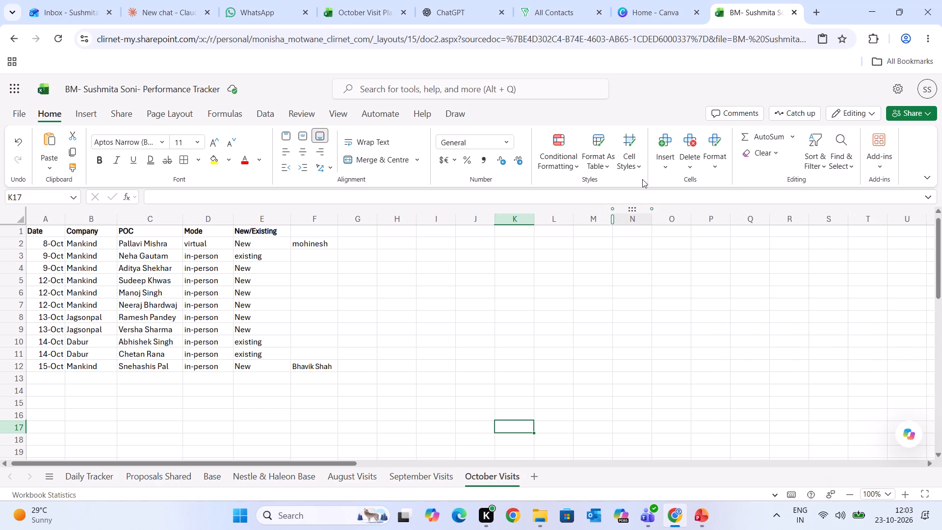
Switch to the October Visit Plan workbook and add a new sheet named "3rd Week".
click(356, 0)
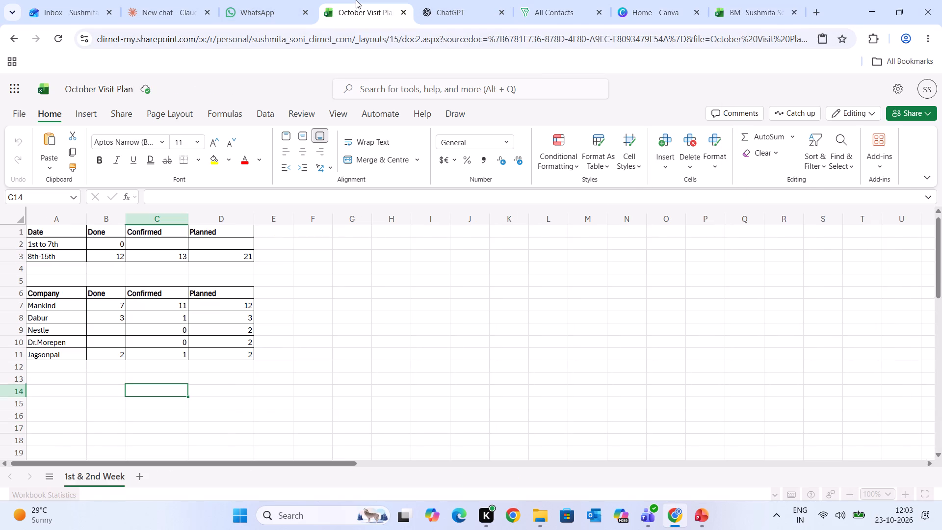
click(145, 477)
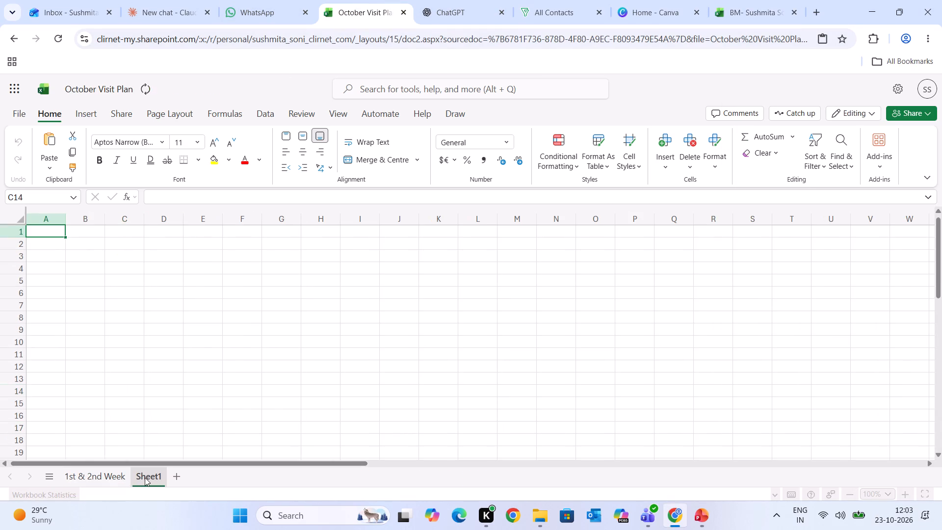
double_click(154, 478)
text(3rd Week)
Copy the date and company tables (A1:D11) from the 1st & 2nd Week sheet to A1 of the 3rd Week sheet.
click(92, 480)
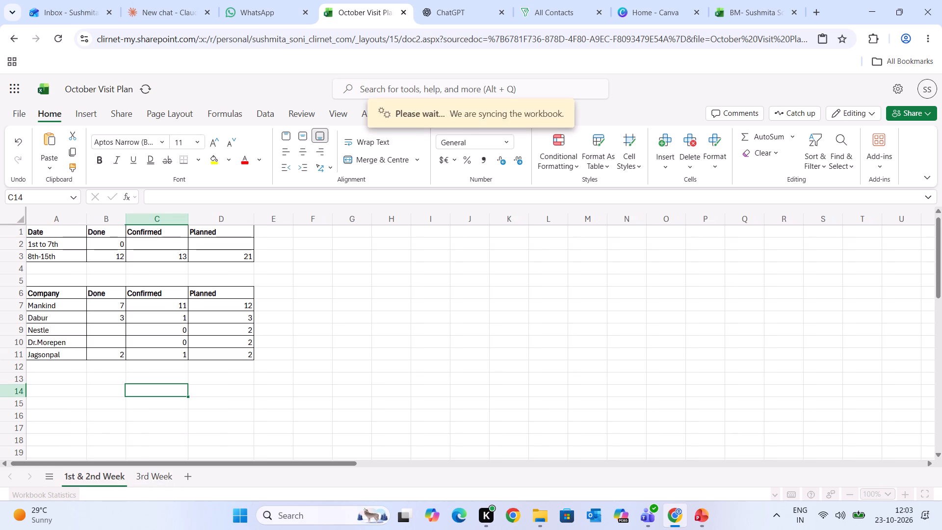
click(242, 396)
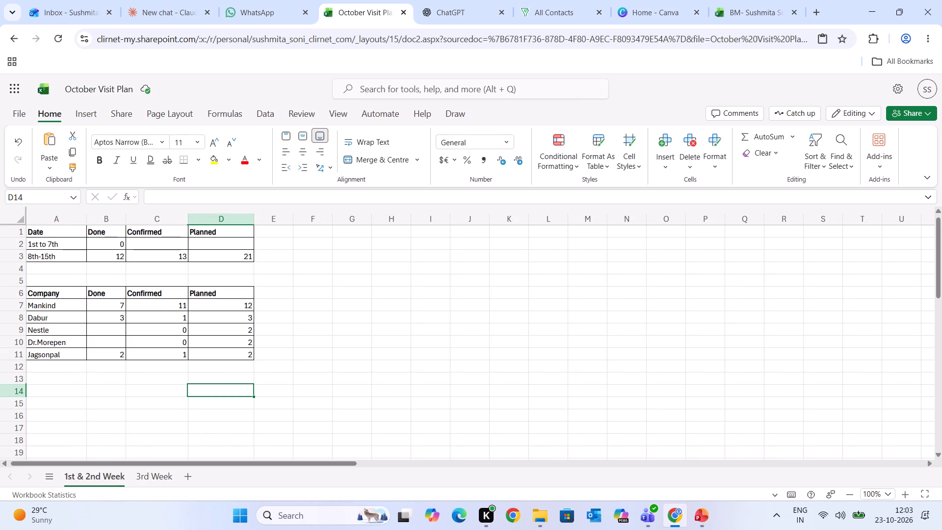
drag(36, 234, 159, 263)
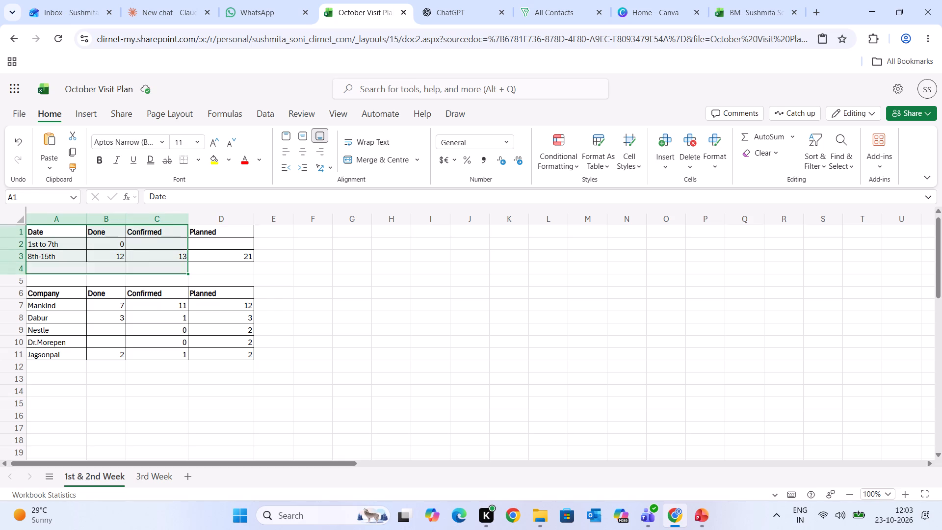
drag(159, 263, 220, 358)
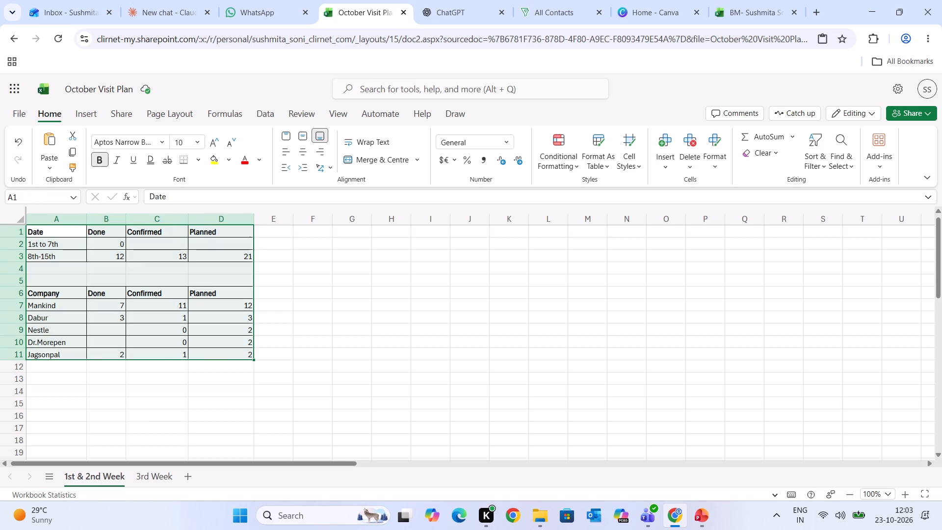
key(ctrl+c)
click(146, 477)
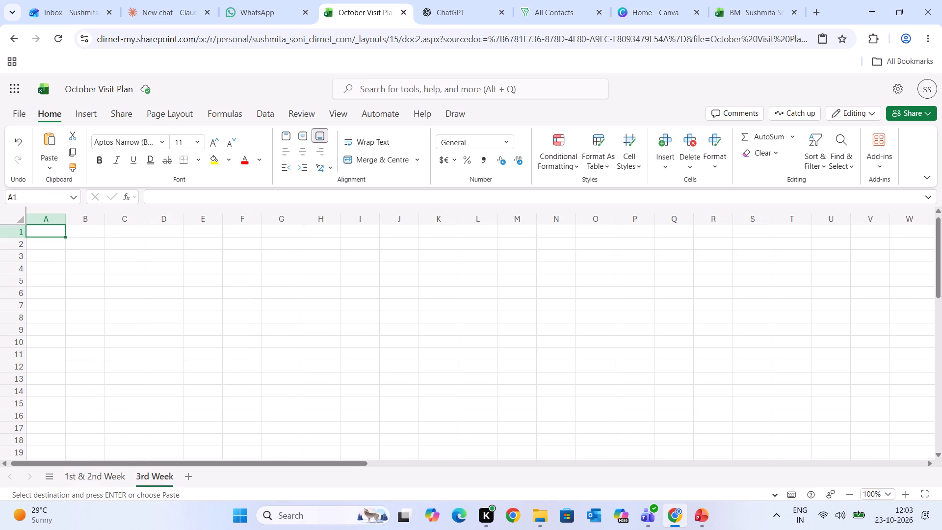
key(ctrl+v)
click(240, 351)
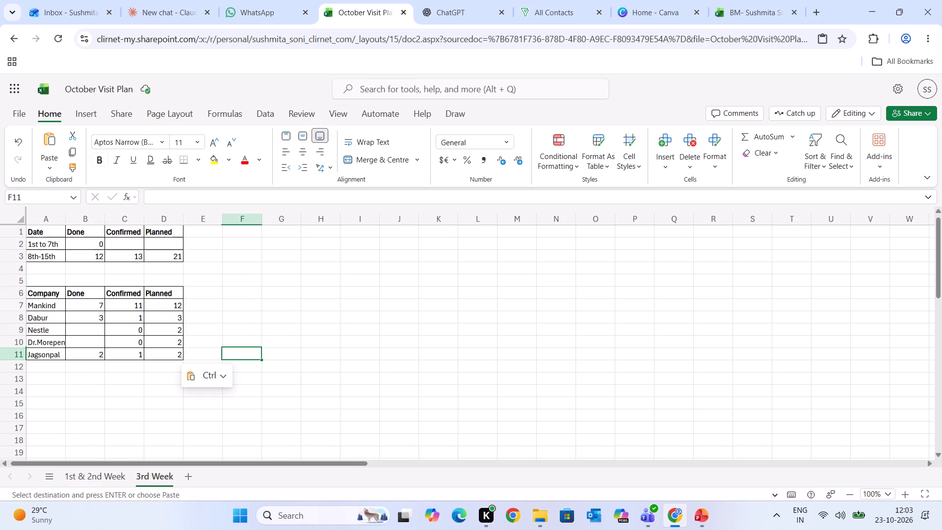
Check the calendar and change the date range in A2 of the 3rd Week sheet to "19th to 23rd".
double_click(46, 243)
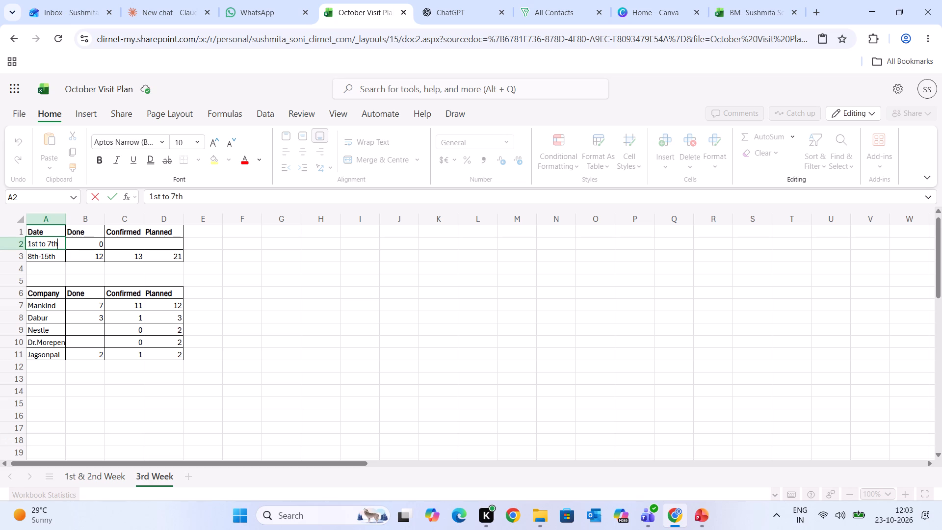
click(893, 520)
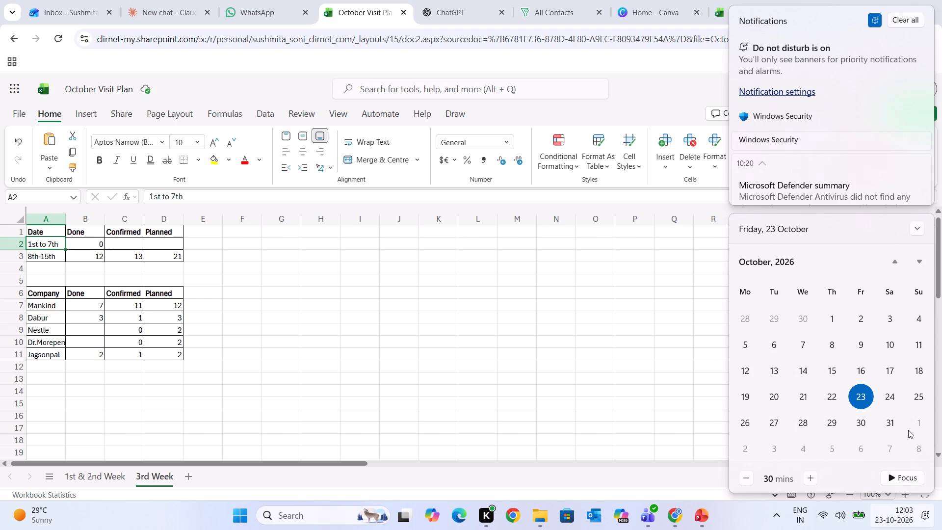
click(894, 514)
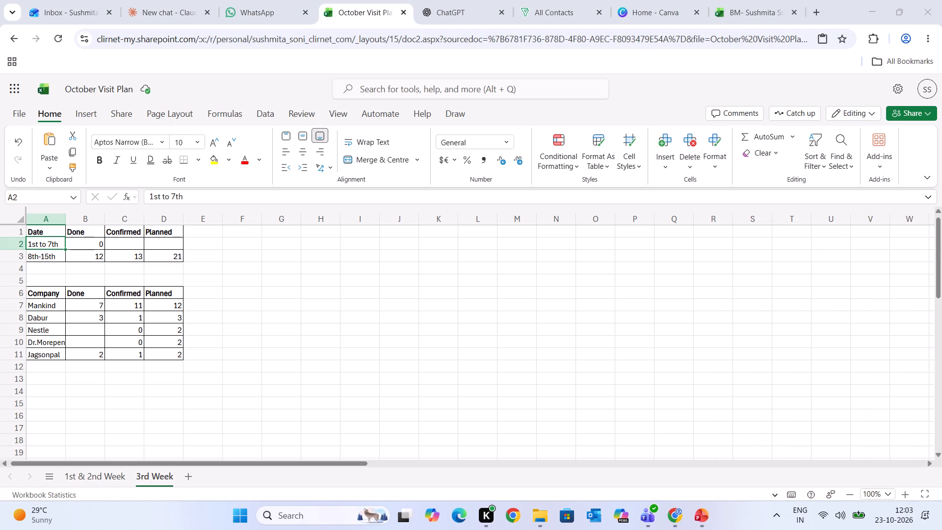
double_click(56, 245)
key(BackSpace)
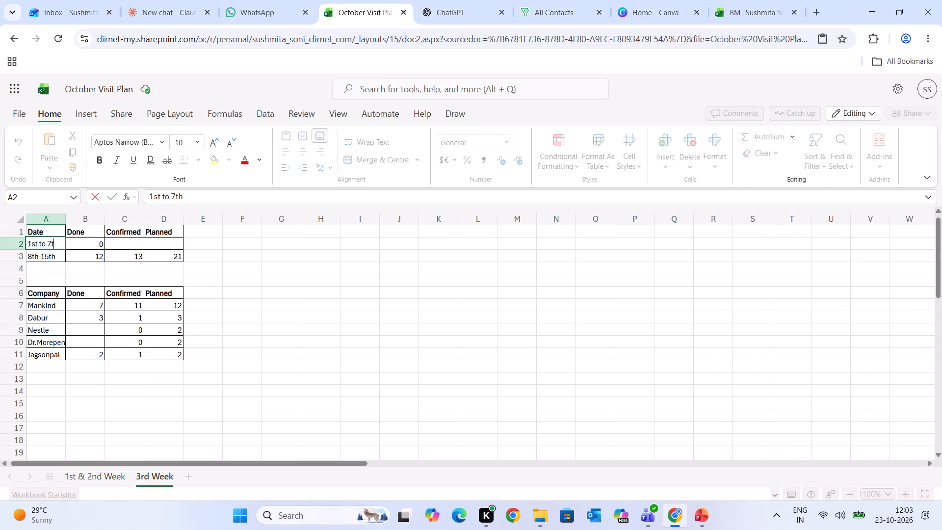
key(BackSpace)
key(BackSpace)
key(BackSpace)
key(BackSpace)
key(BackSpace)
key(BackSpace)
key(BackSpace)
key(BackSpace)
text(9th to 23rd)
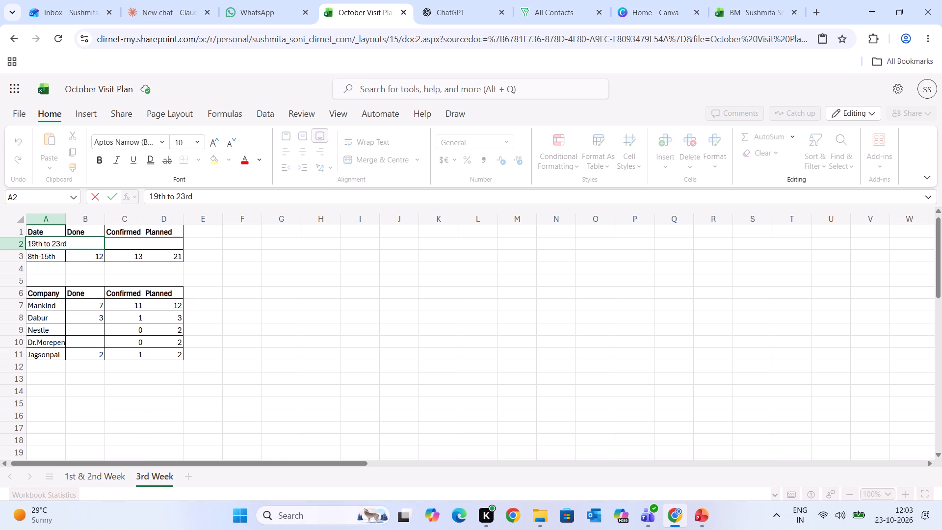
click(266, 296)
Widen column A of the 3rd Week sheet so the date range fits.
drag(63, 223, 74, 223)
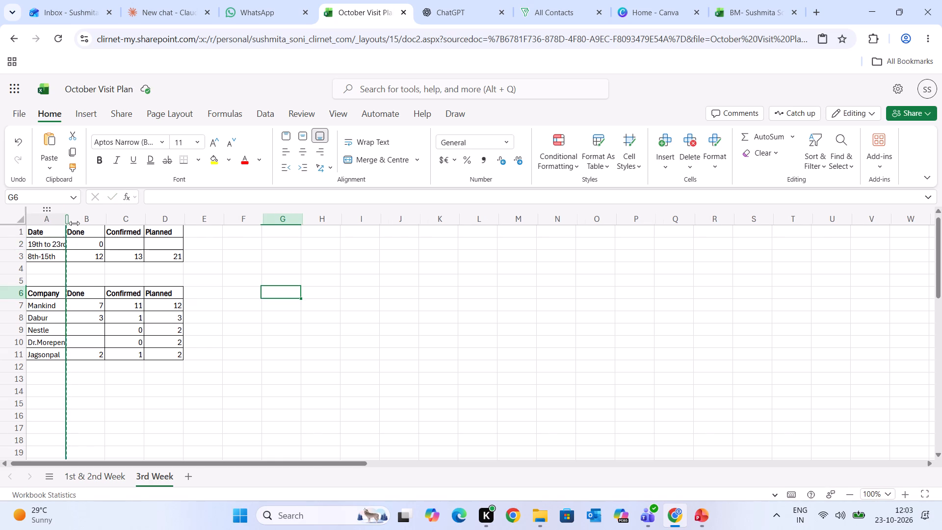
drag(74, 223, 81, 225)
Delete the 8th-15th row from the date table on the 3rd Week sheet.
click(14, 257)
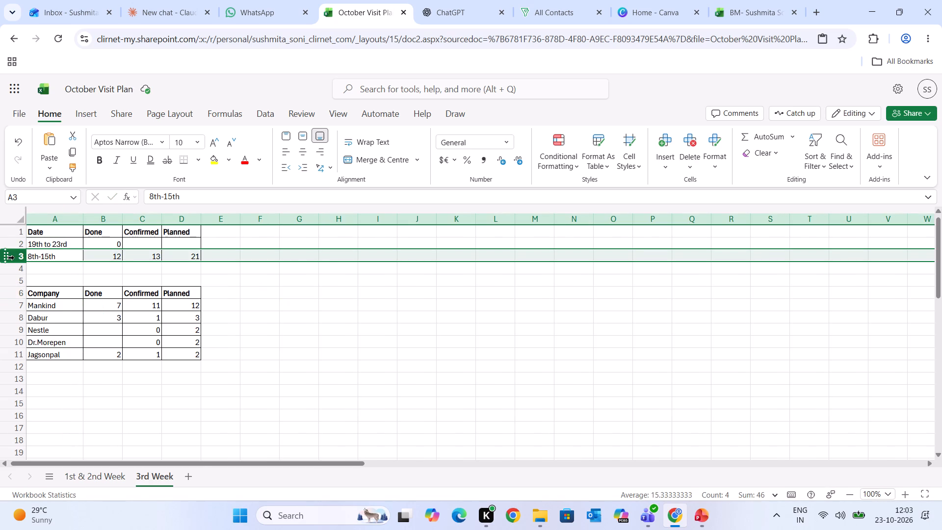
key(ctrl+minus)
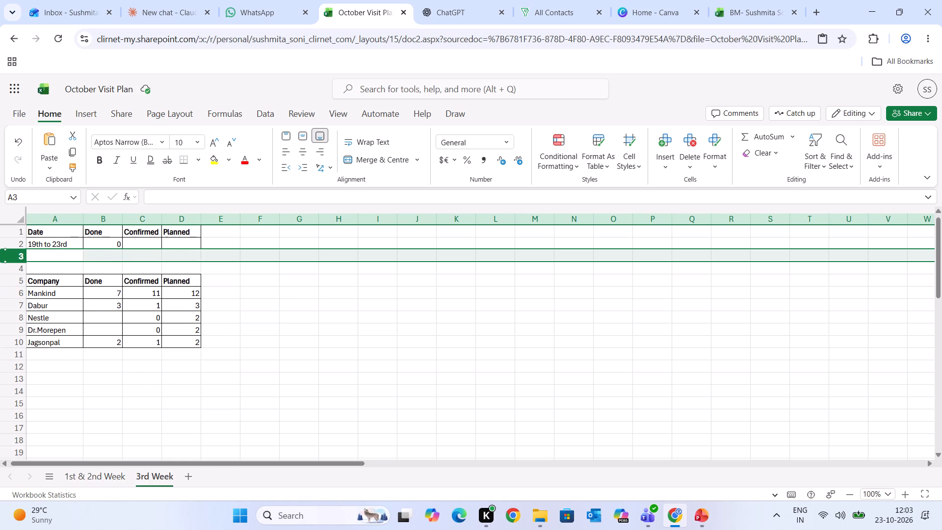
Clear the copied Done, Confirmed and Planned figures from the company table and the Done figure from the date row.
drag(99, 293, 178, 348)
key(Delete)
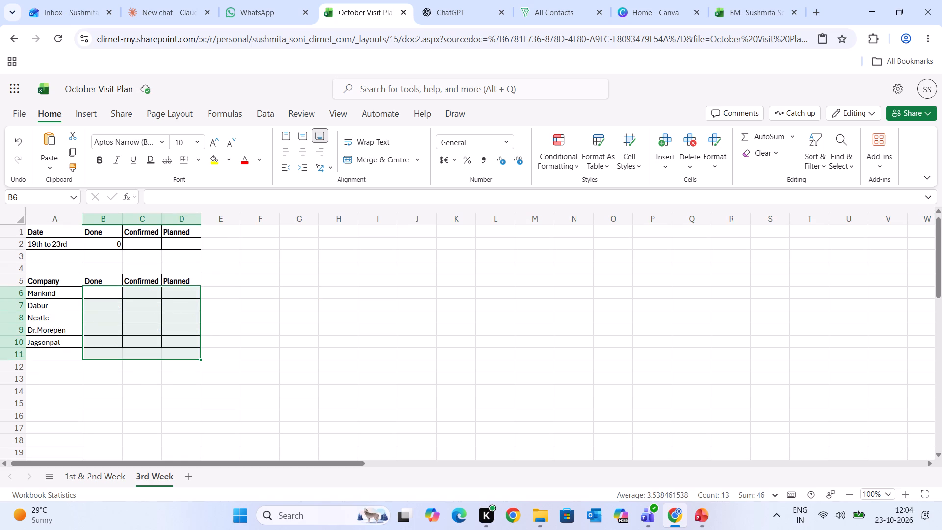
click(311, 399)
click(104, 246)
key(BackSpace)
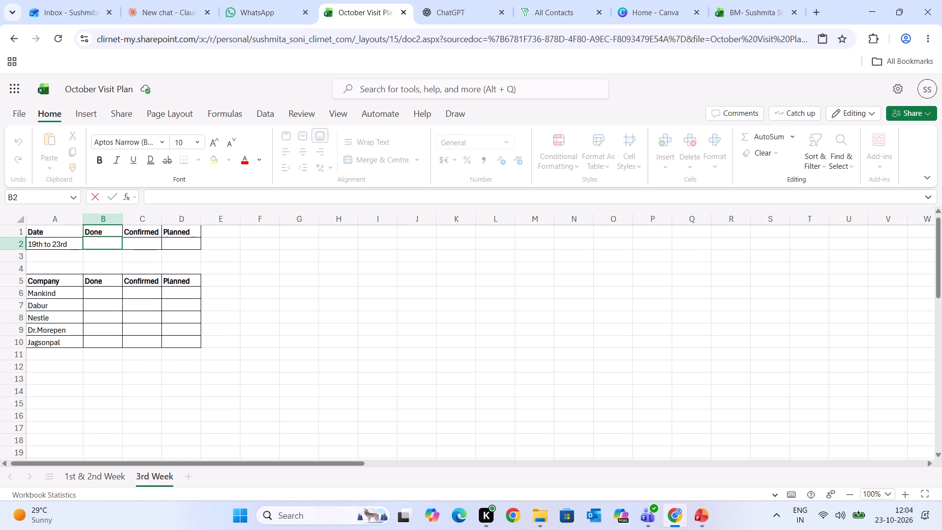
click(297, 313)
click(152, 247)
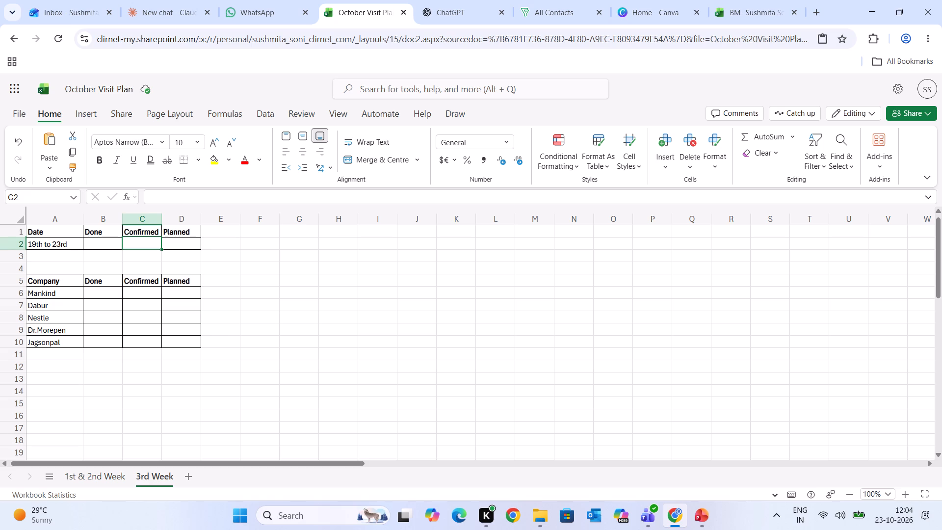
Enter 2 as the Confirmed figure for the 19th to 23rd date row and for Jagsonpal.
key(2)
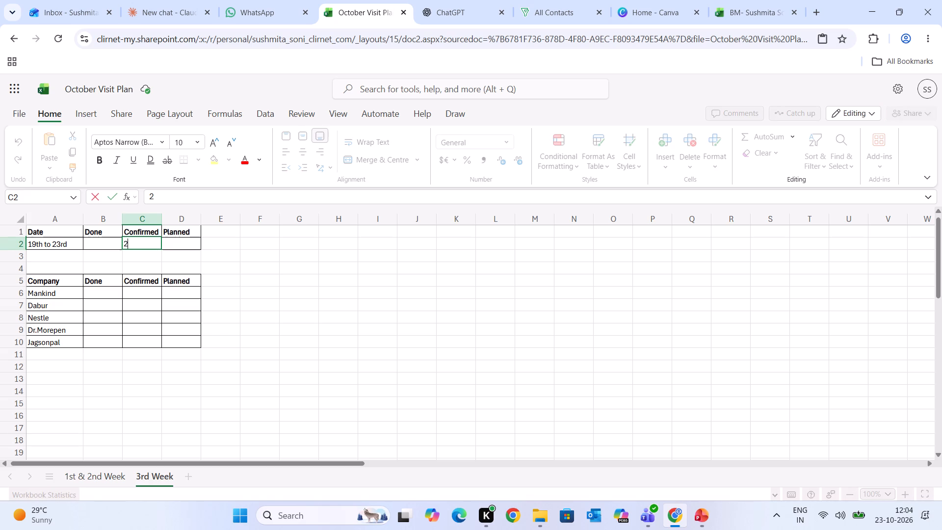
click(131, 343)
key(2)
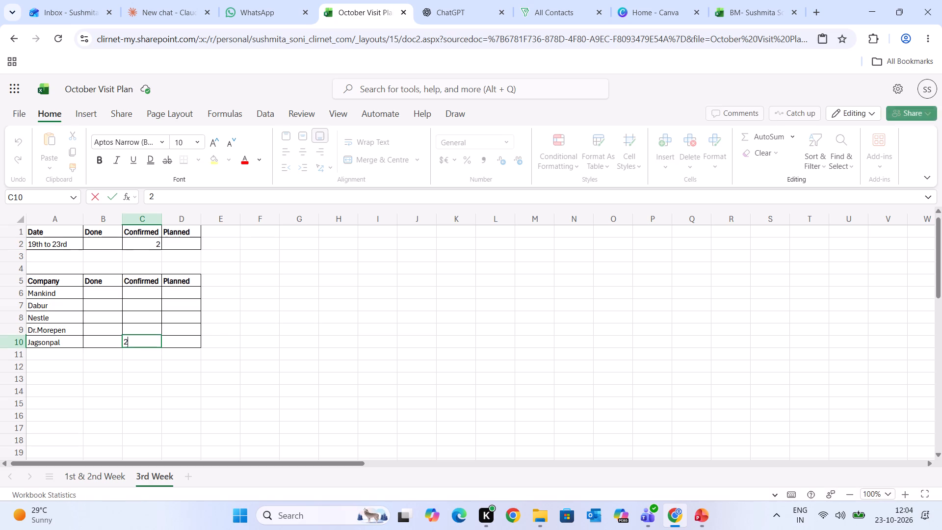
click(136, 387)
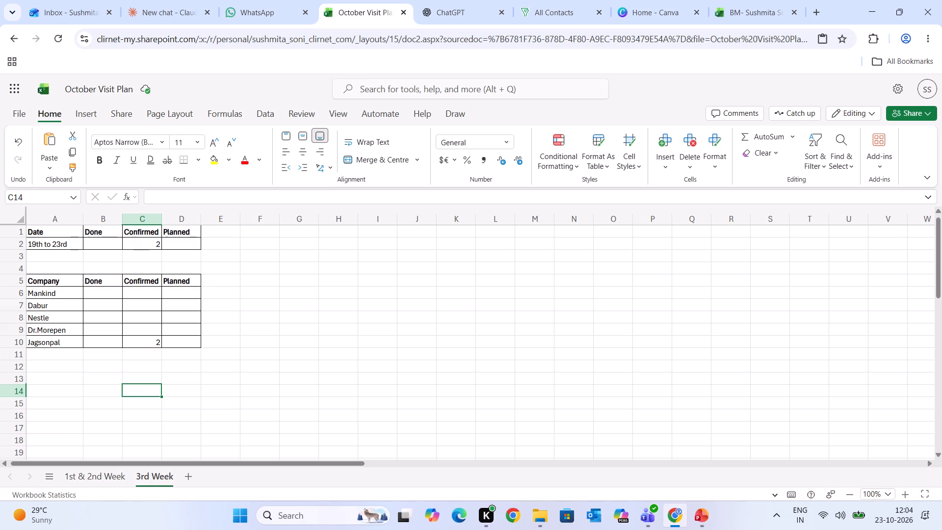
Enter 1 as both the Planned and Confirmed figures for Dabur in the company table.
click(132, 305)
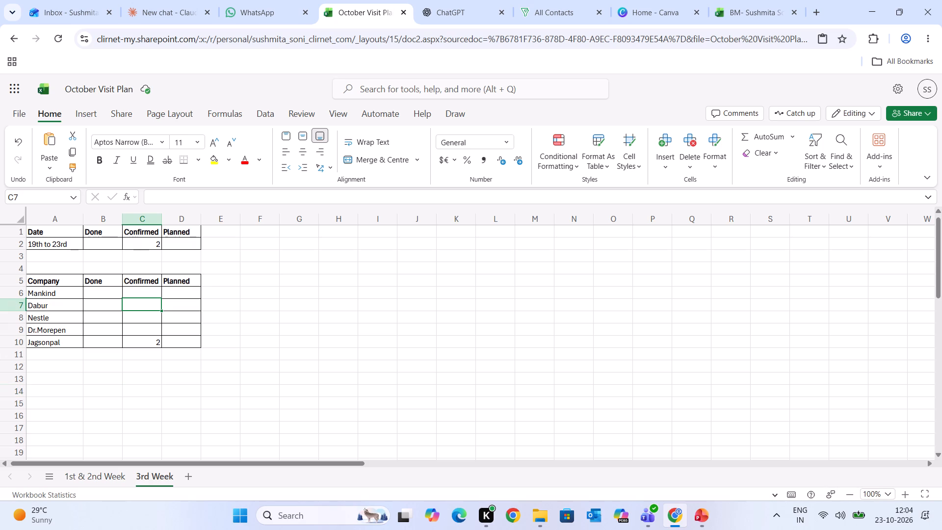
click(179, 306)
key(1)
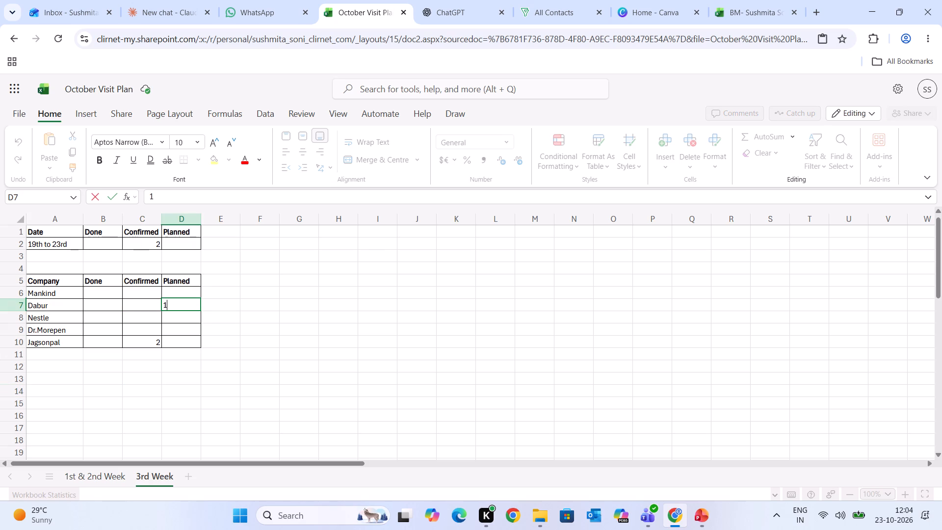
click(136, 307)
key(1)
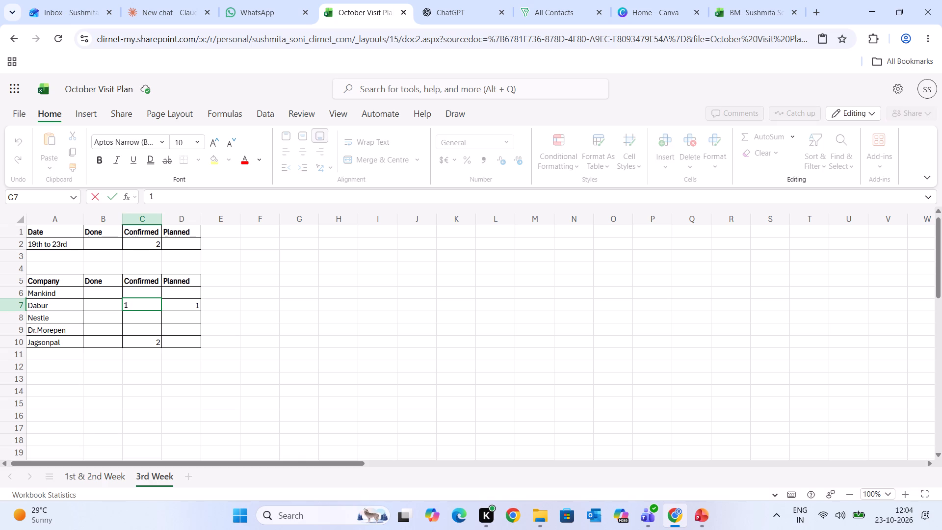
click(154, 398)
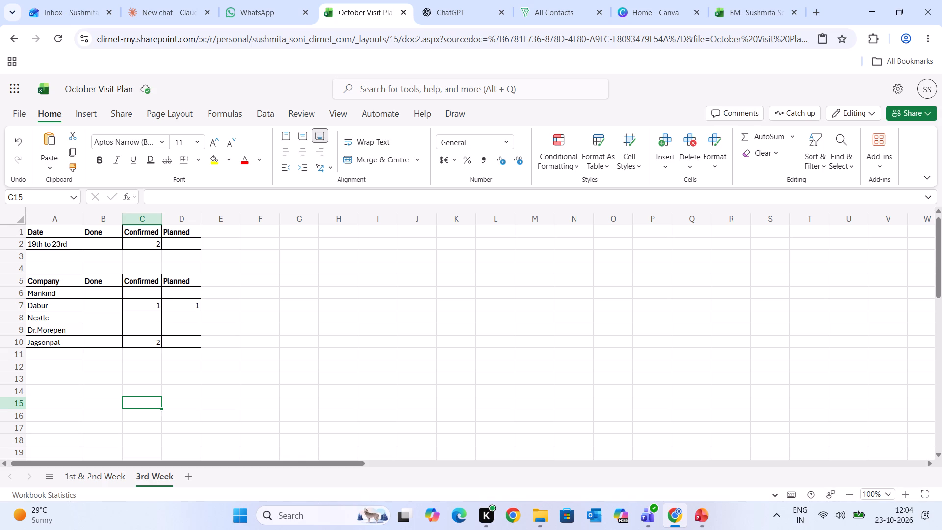
Start a note reading "resched" in E7, beside Dabur's Planned figure.
click(209, 313)
click(208, 303)
text(resched)
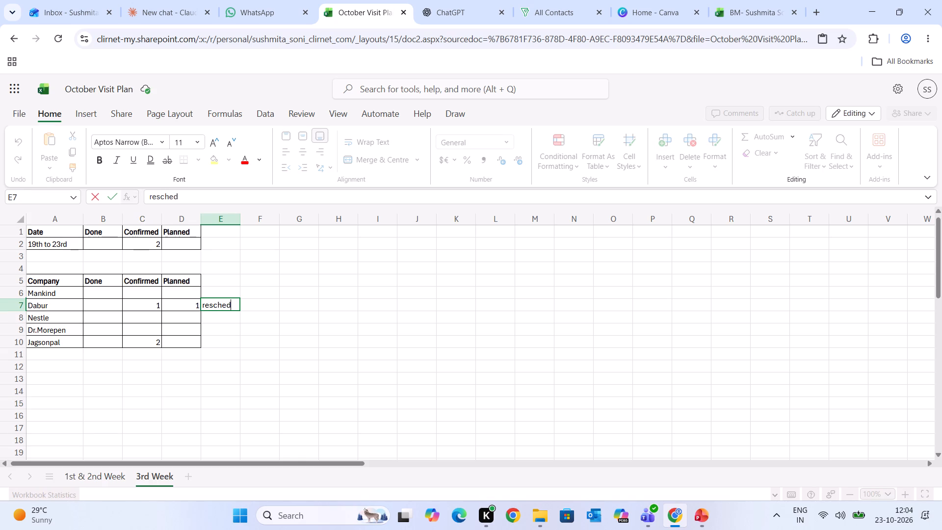
Set Dabur's Planned and Confirmed figures to 2 each.
click(180, 305)
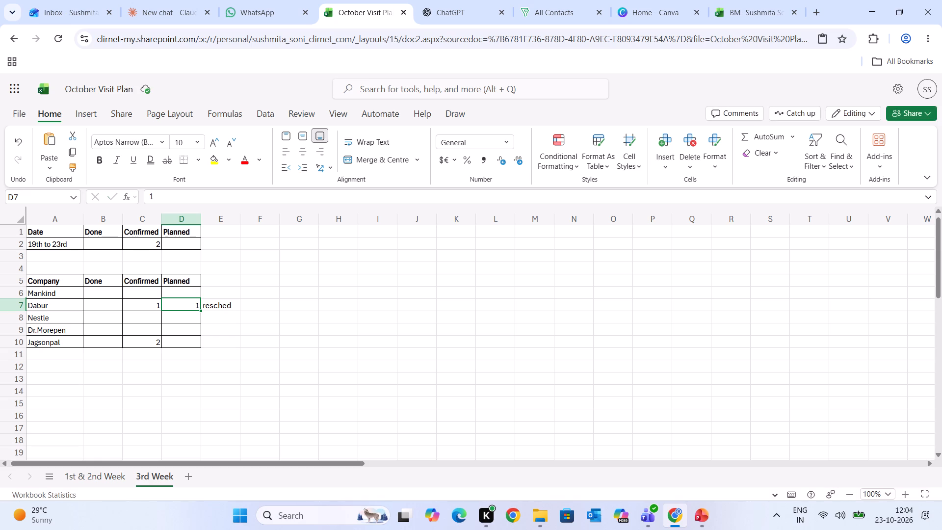
key(BackSpace)
key(2)
click(148, 306)
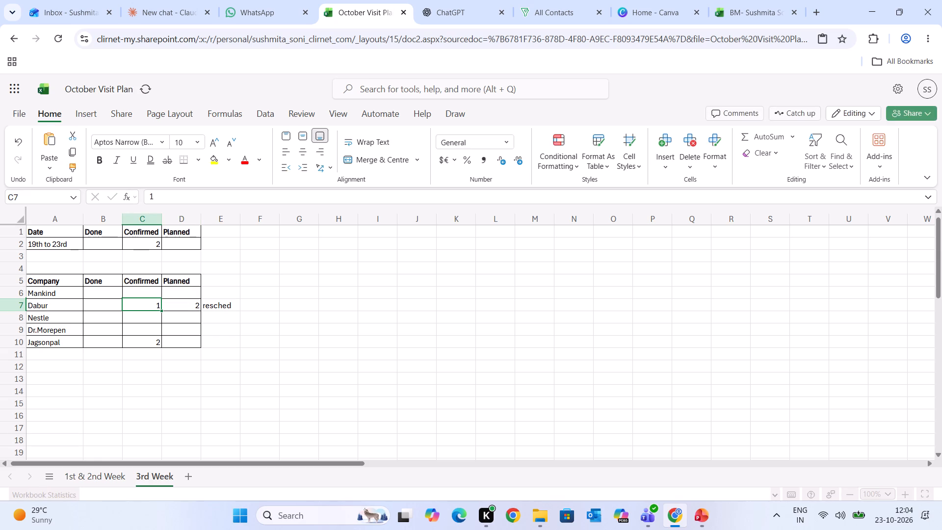
key(BackSpace)
key(2)
click(244, 305)
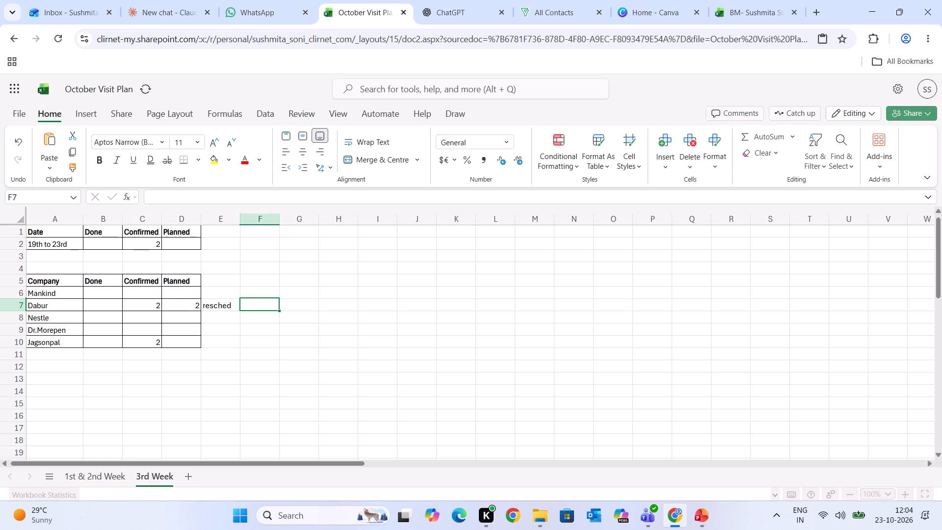
Complete the note beside the Dabur row so it reads "rescheduled".
double_click(232, 305)
text(uled)
click(297, 360)
Widen column E of the 3rd Week sheet so the rescheduled note fits.
click(231, 309)
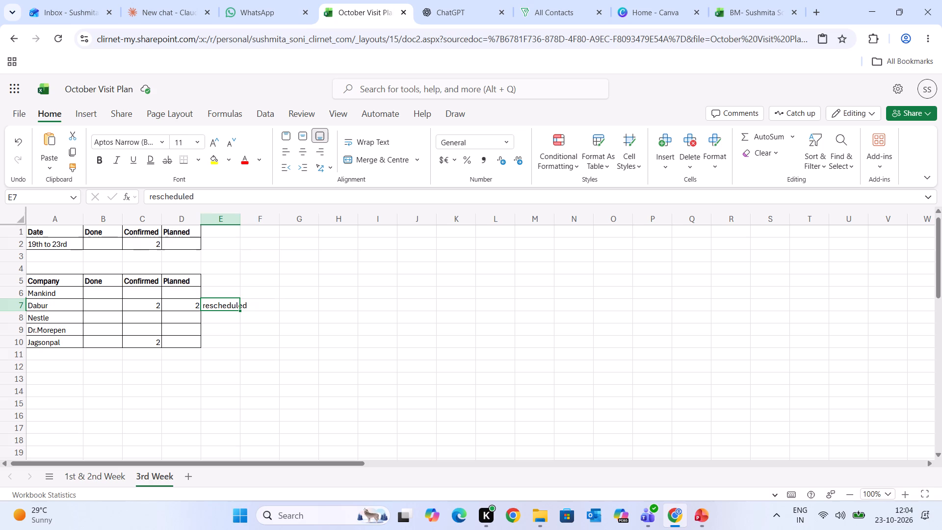
drag(241, 218, 271, 219)
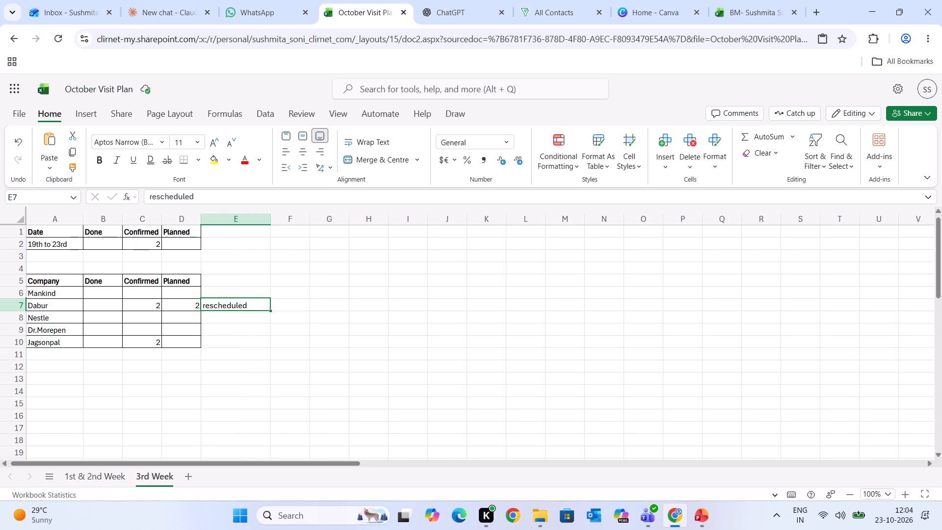
Extend the note beside the Dabur row so it reads "rescheduled for next week".
double_click(253, 306)
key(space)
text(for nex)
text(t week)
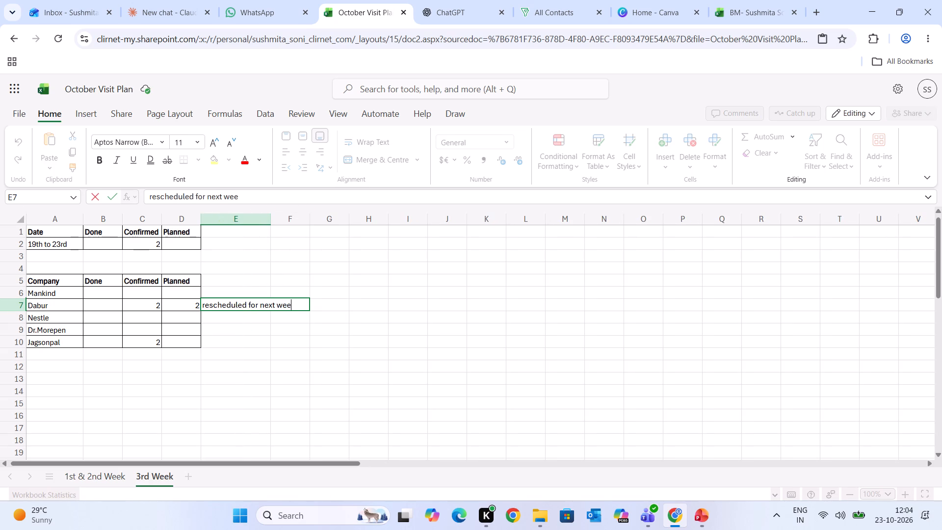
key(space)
click(293, 343)
Wrap the text of Dabur's note in E7 and widen column E slightly to fit it.
click(251, 303)
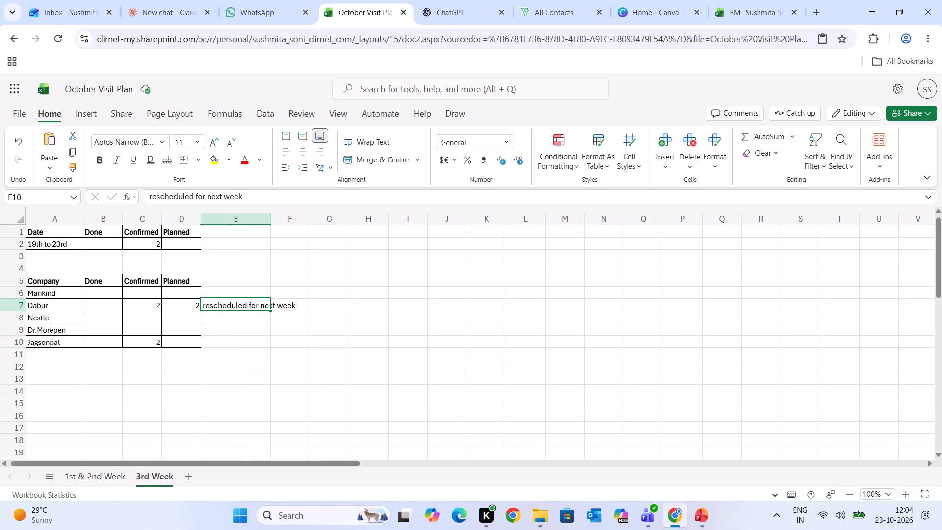
click(364, 139)
click(327, 331)
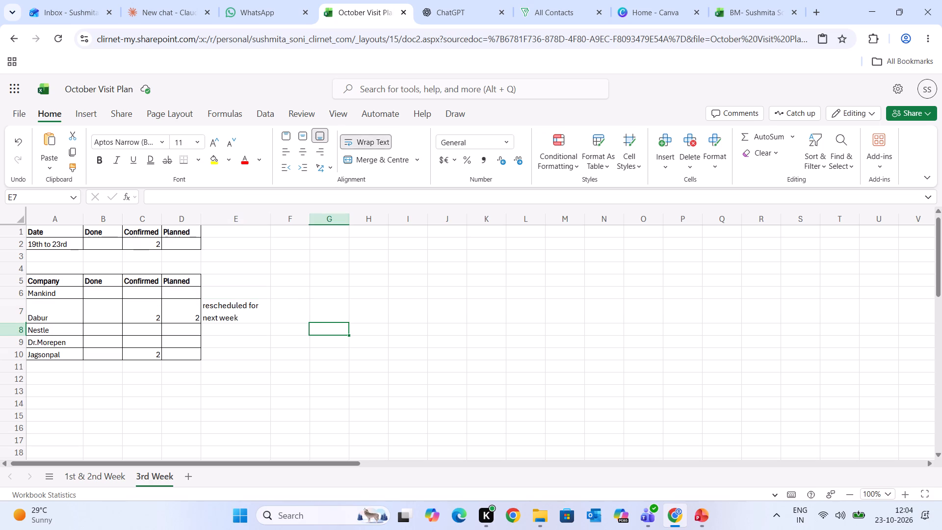
drag(273, 220, 288, 222)
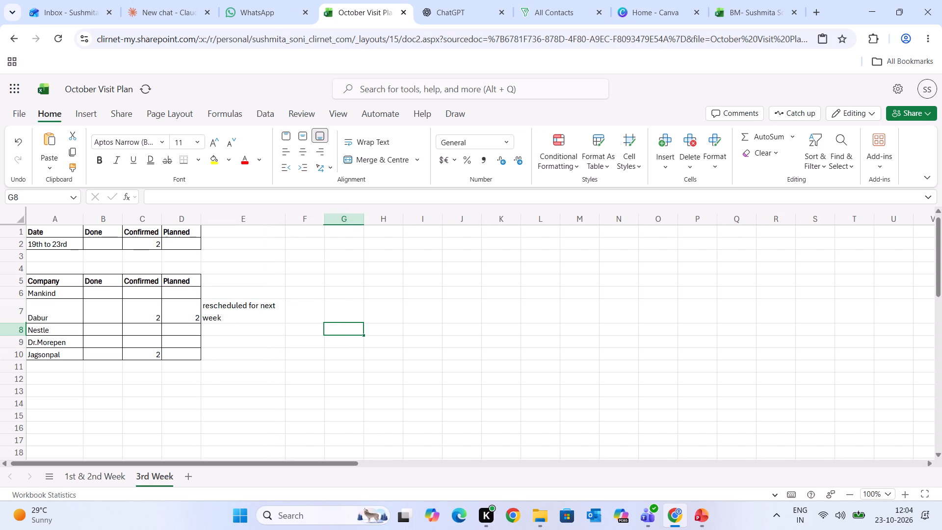
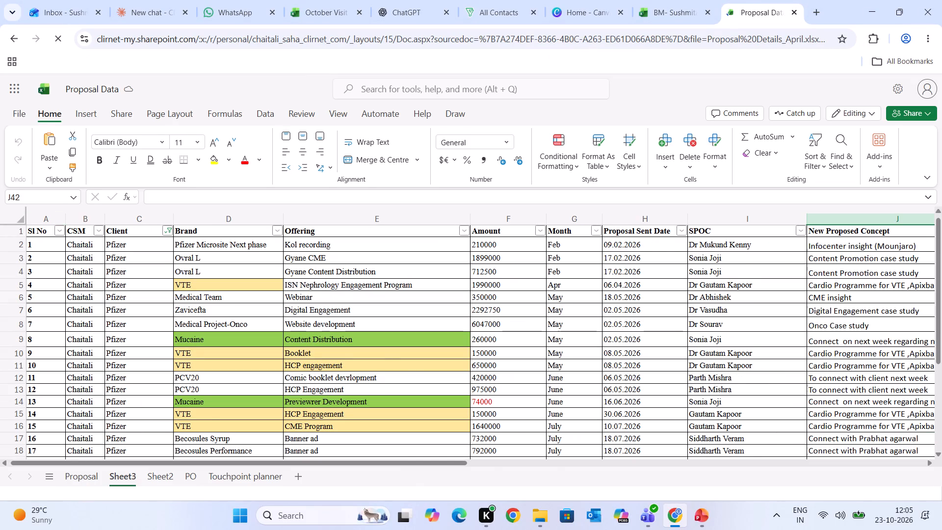
Review the filtered Pfizer proposals on Sheet3 of the Proposal Data workbook.
scroll(392, 382, down, 2)
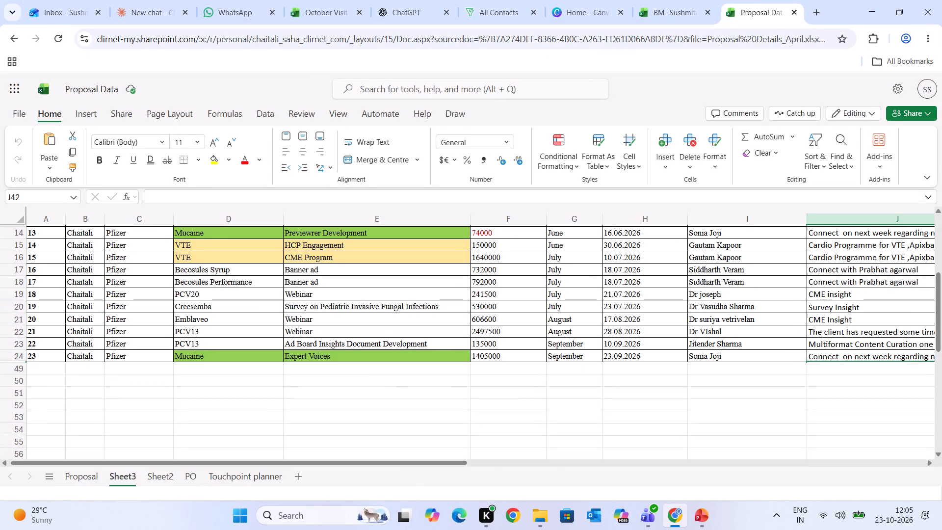
scroll(392, 382, up, 8)
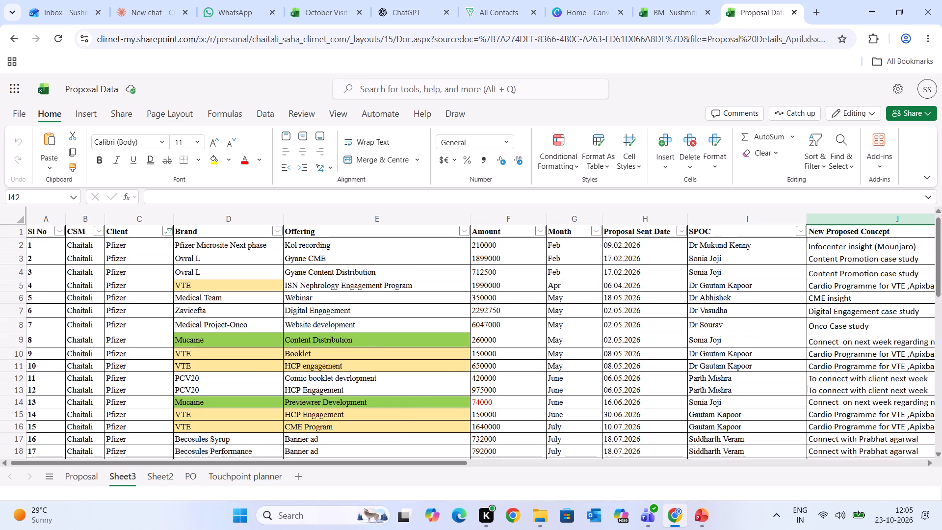
scroll(392, 382, down, 1)
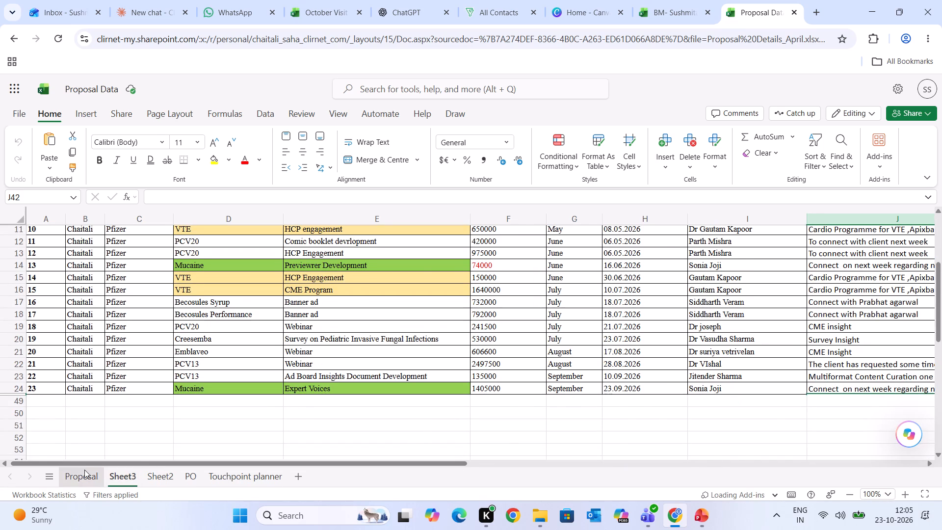
Go to the Proposal sheet of the Proposal Data workbook and examine the most recent proposal entries at the end of the list.
click(84, 470)
scroll(294, 396, down, 5)
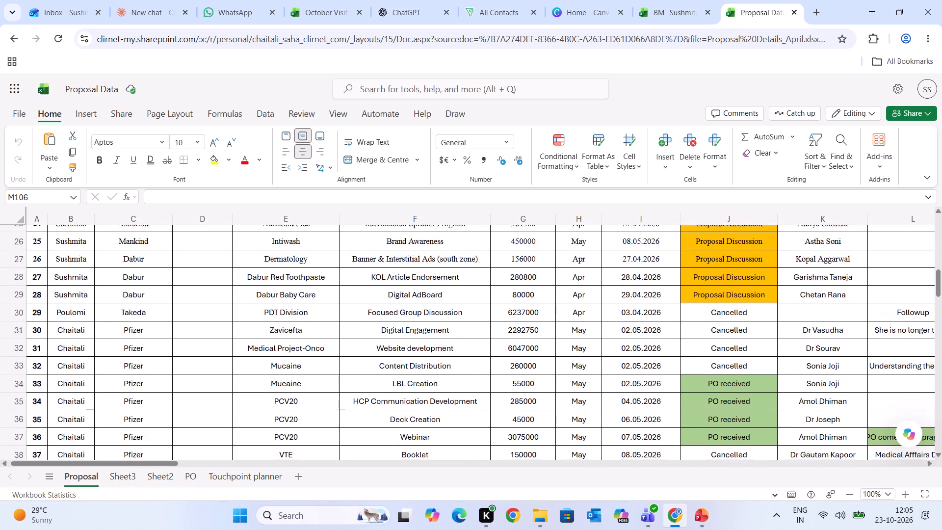
scroll(294, 396, down, 11)
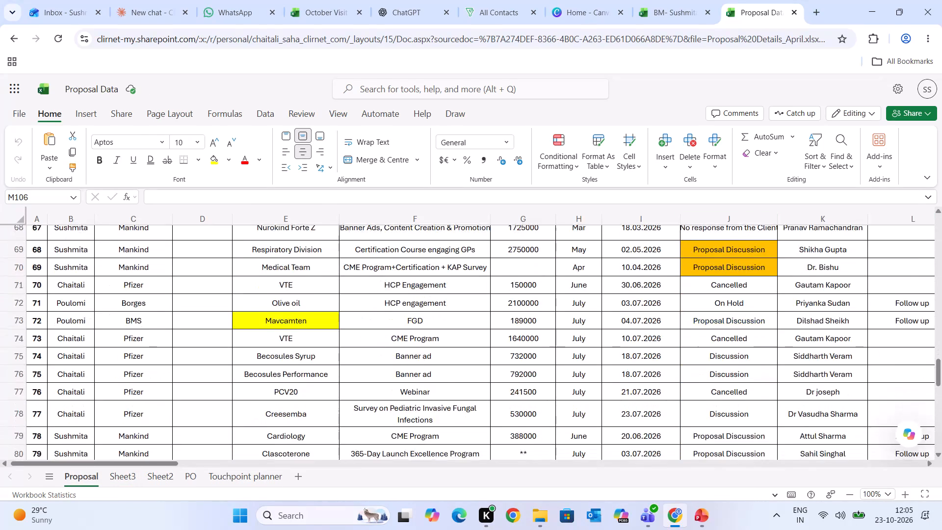
scroll(294, 396, down, 4)
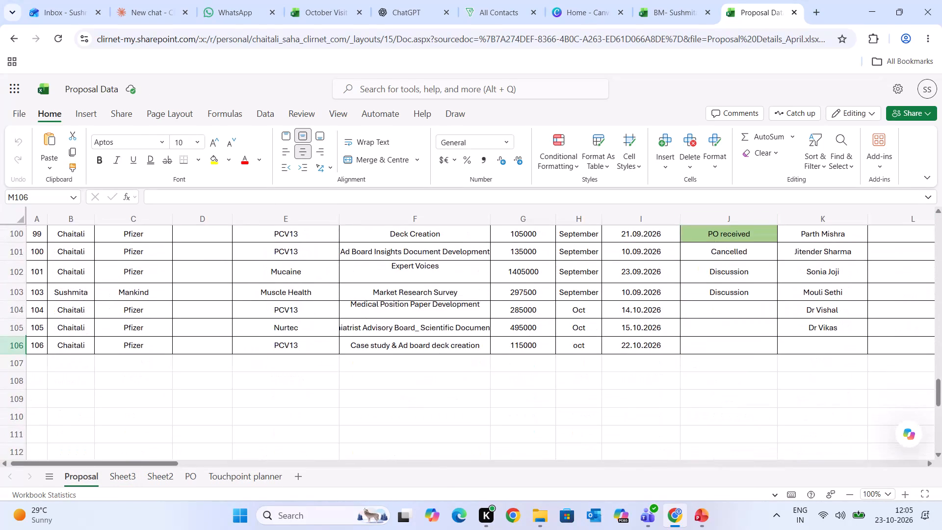
Add a new entry in row 107 below the last proposal, with number 107, owner Sushmita and company Mankind.
scroll(158, 393, right, 1)
click(29, 360)
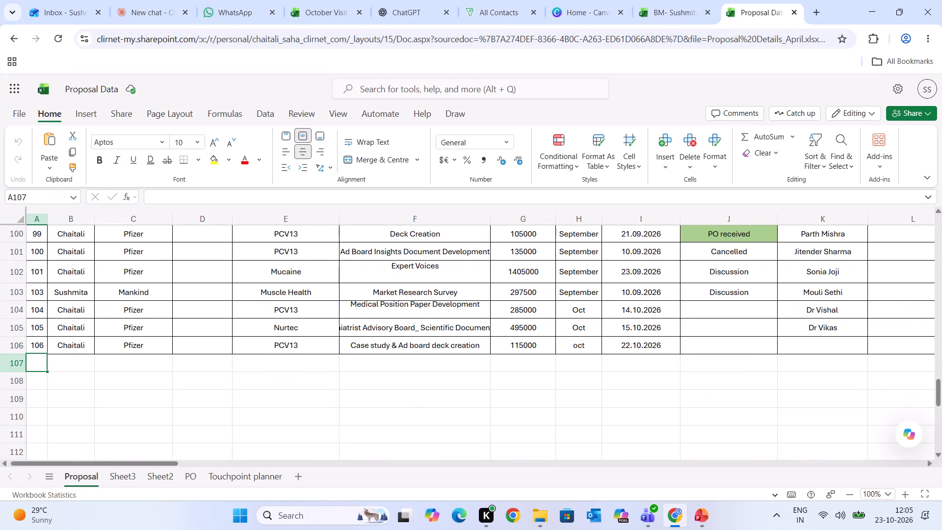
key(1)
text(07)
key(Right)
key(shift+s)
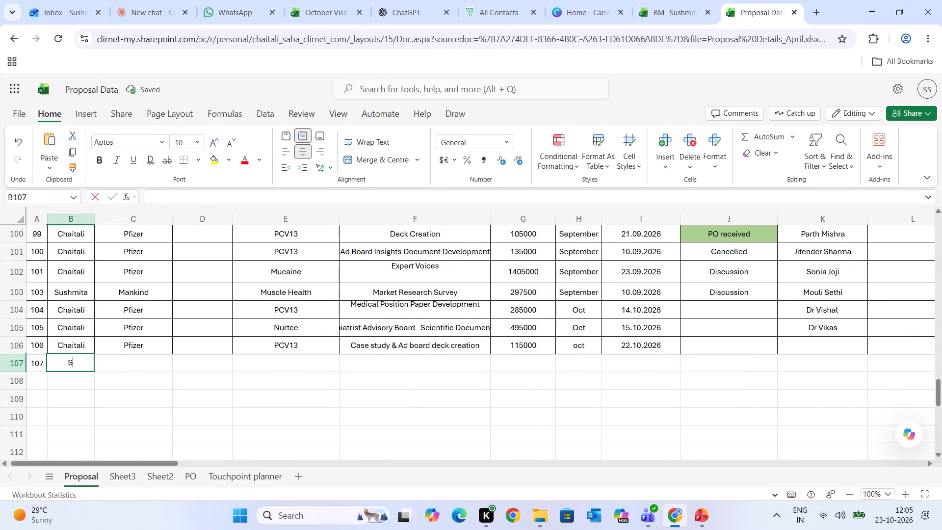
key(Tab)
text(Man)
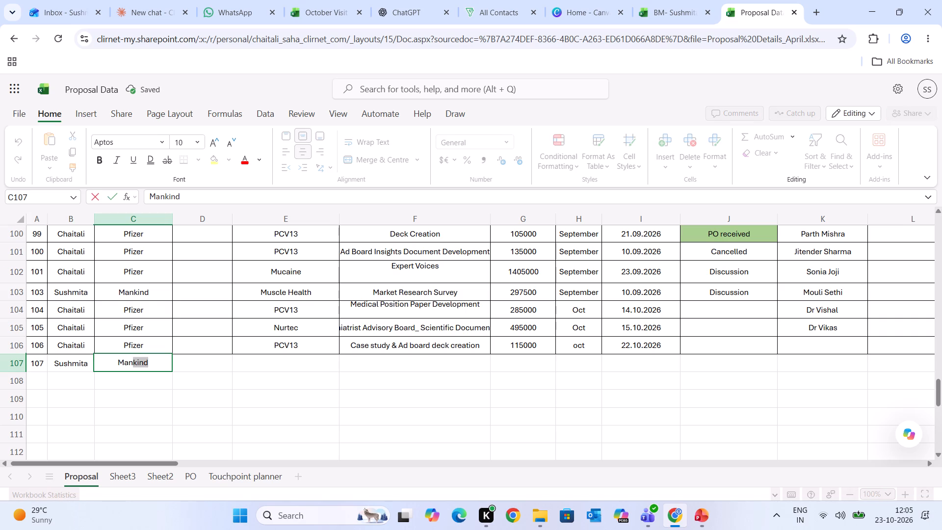
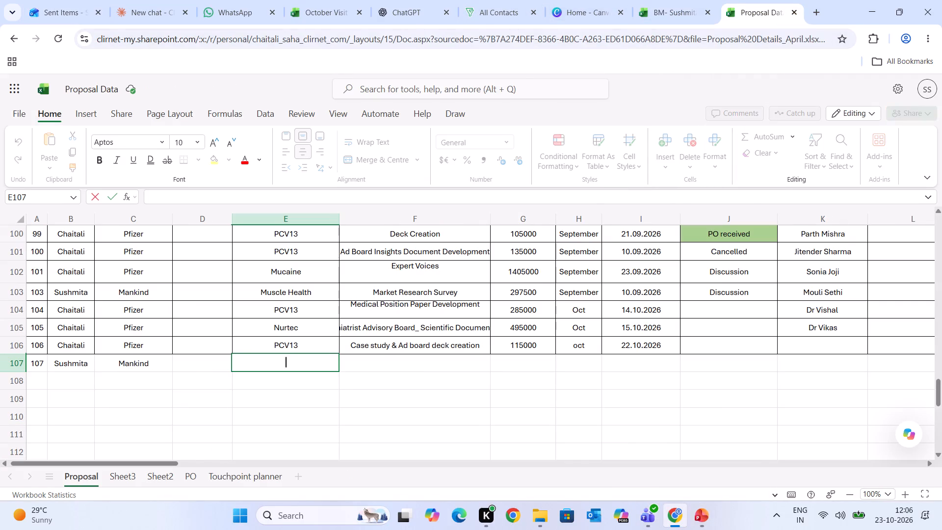
click(386, 365)
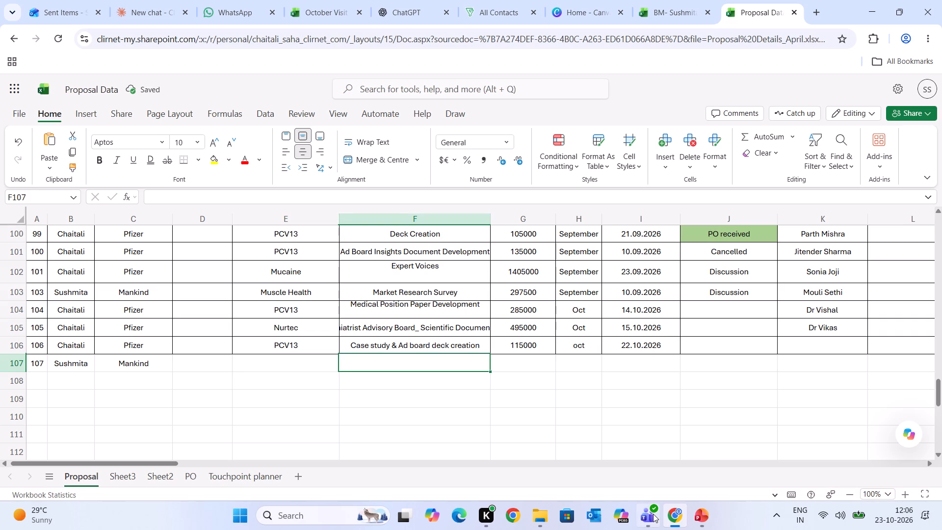
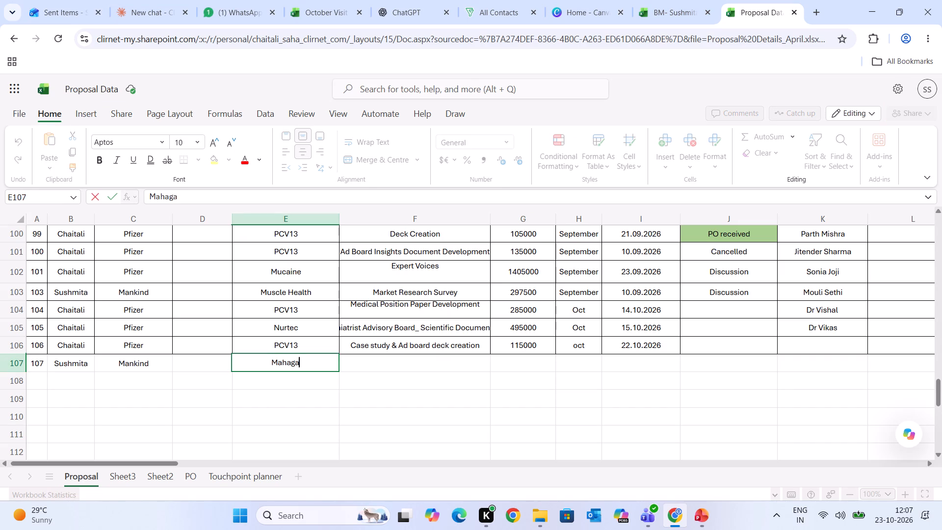
In the new Mankind row 107, complete the brand name as "Mahagaba Gel" and start the project description in column F with "KOL".
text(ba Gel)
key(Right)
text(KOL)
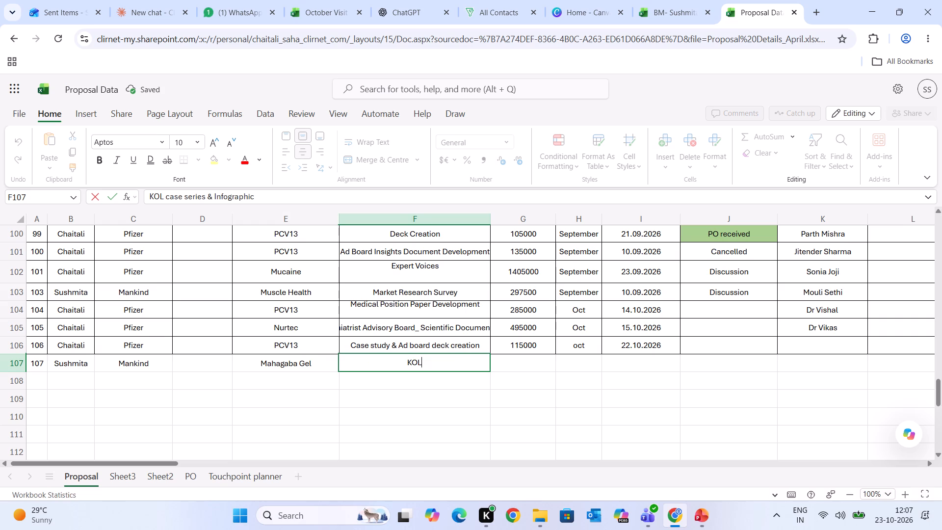
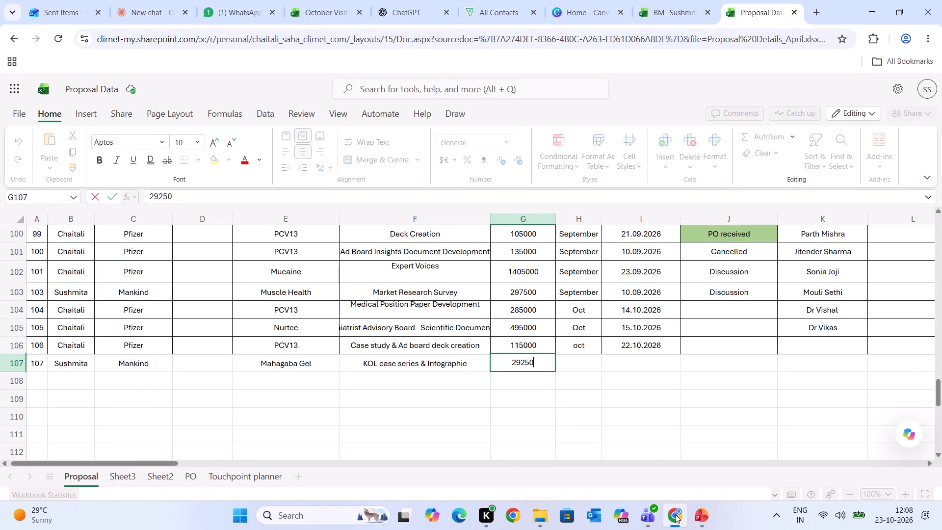
Complete the amount 292500 in row 107 of the Proposal sheet, and enter month Oct and date 13.10.2026.
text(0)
click(576, 363)
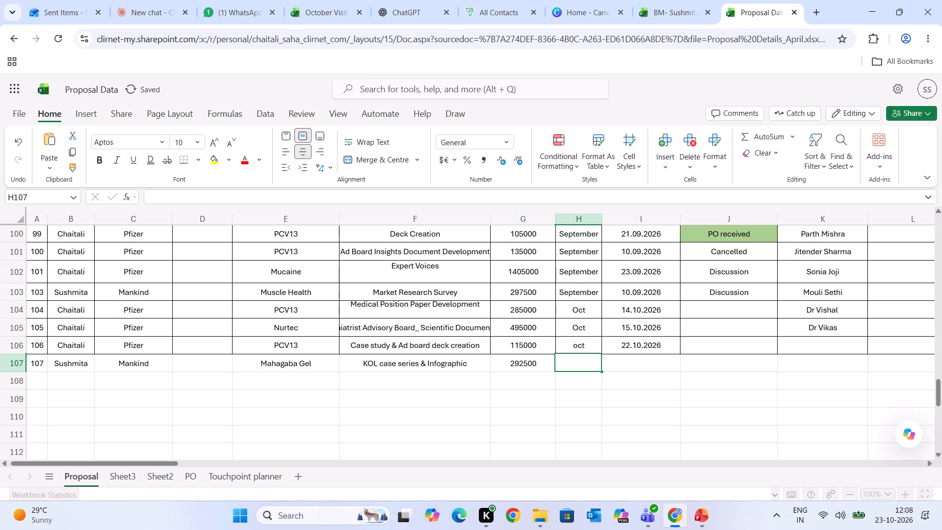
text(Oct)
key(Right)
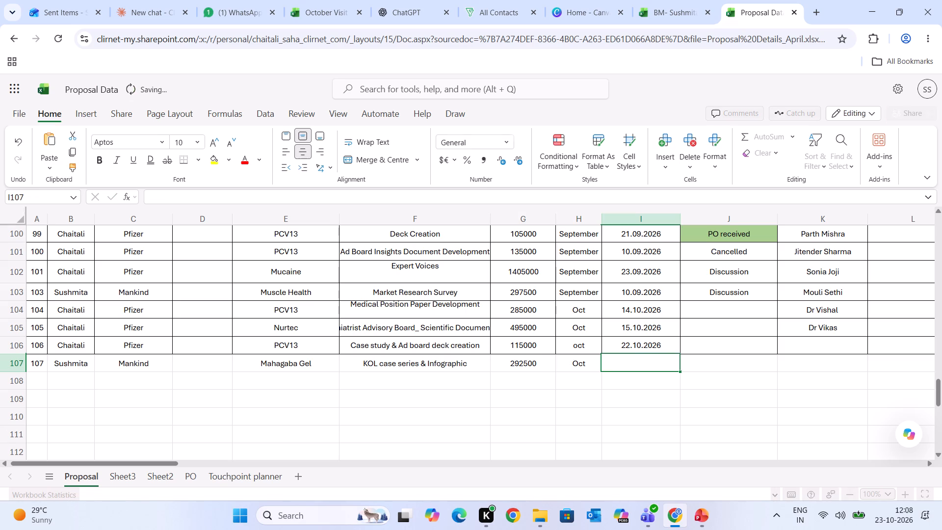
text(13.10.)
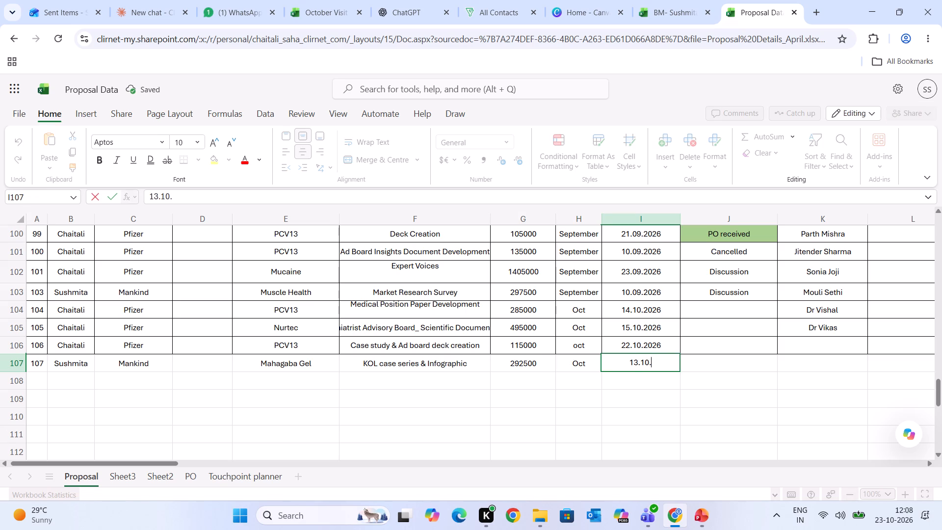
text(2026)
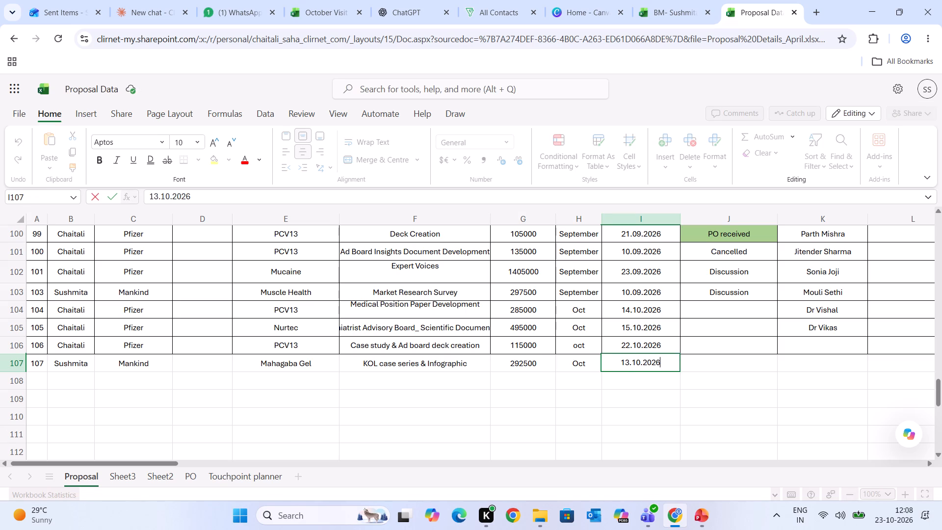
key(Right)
Set row 107's status to Discussion and enter the Mankind contact person's name in column K.
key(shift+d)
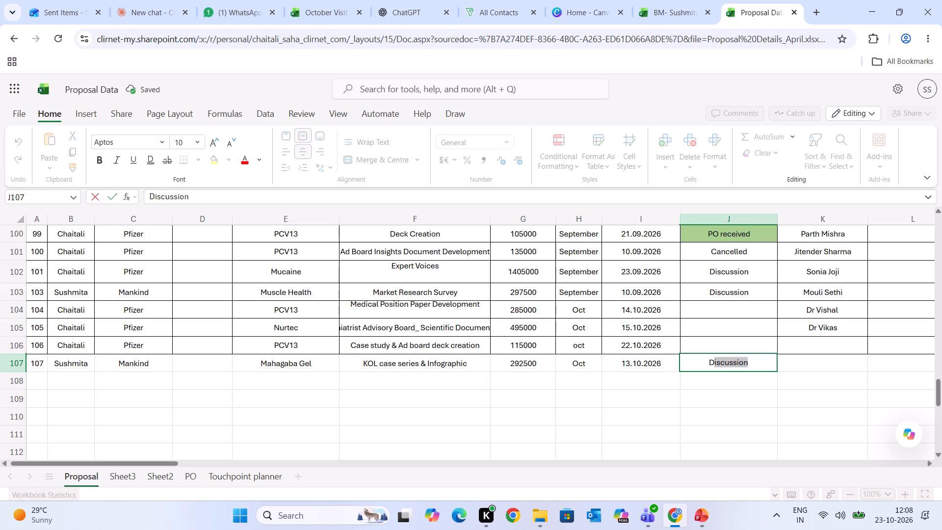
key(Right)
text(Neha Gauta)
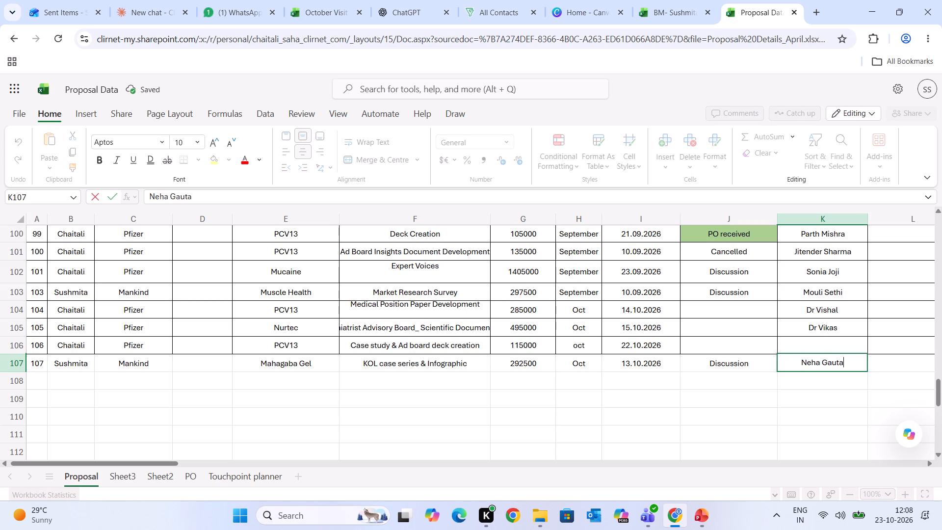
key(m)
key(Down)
Start a new entry in row 108 with serial number 108 and Sushmita in column B.
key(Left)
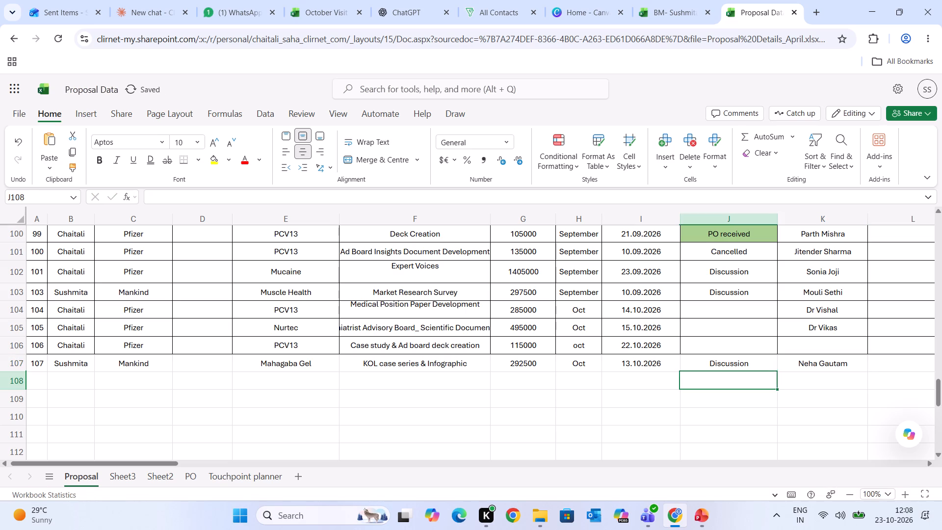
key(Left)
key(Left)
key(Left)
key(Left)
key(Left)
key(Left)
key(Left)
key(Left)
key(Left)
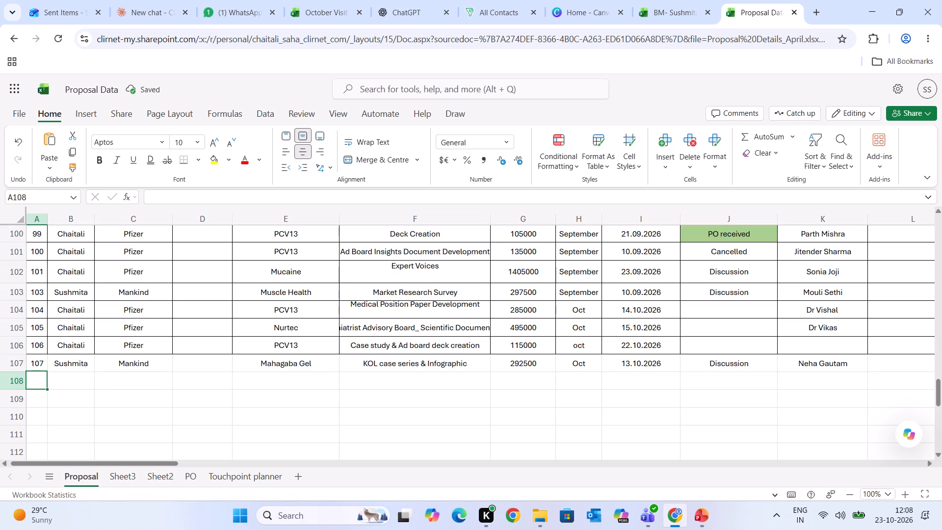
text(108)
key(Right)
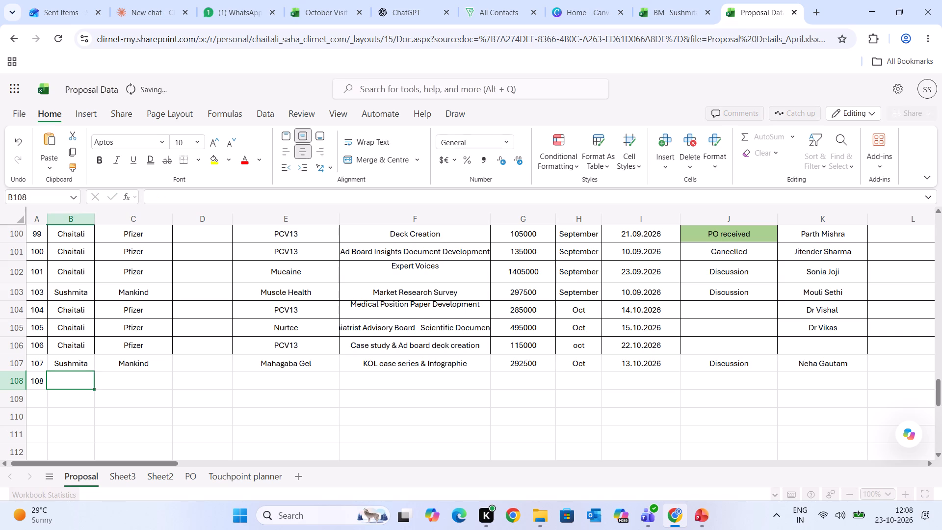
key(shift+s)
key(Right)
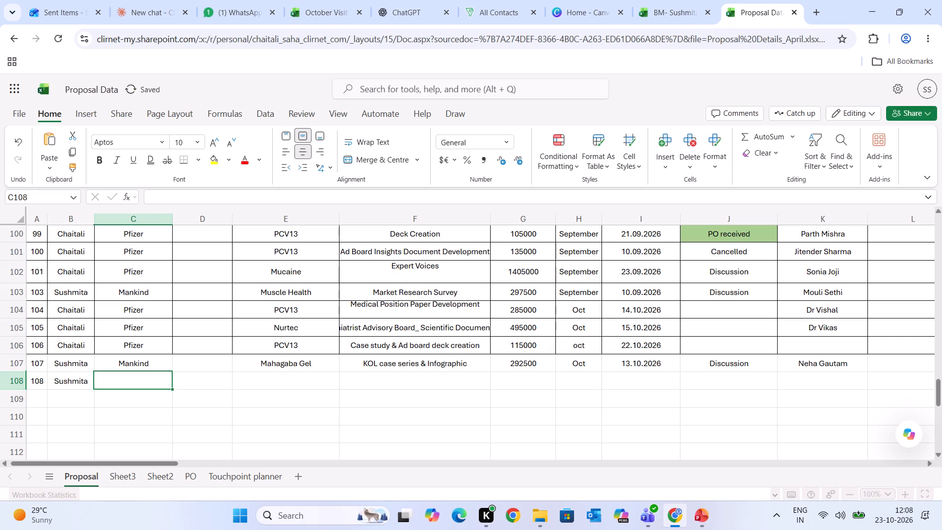
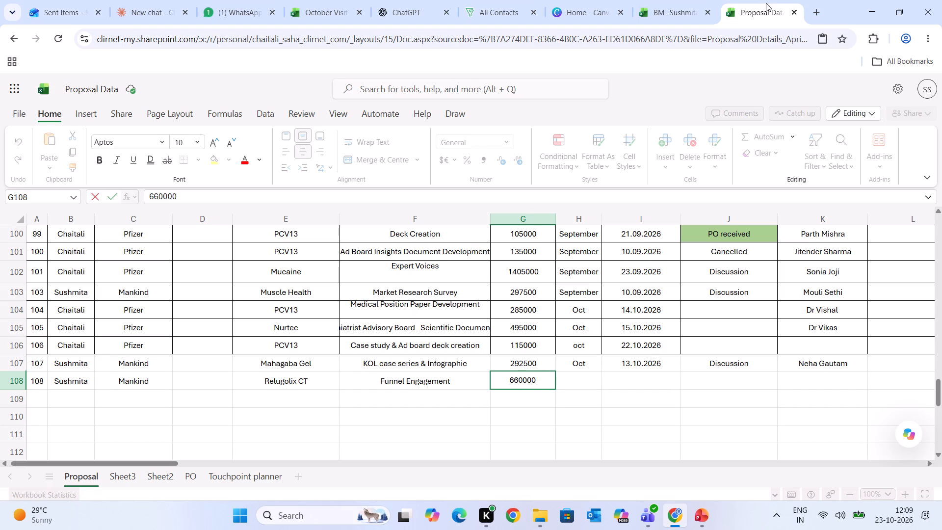
Enter month Oct and date 16.10.2026 for the Relugolix CT proposal in row 108.
double_click(579, 378)
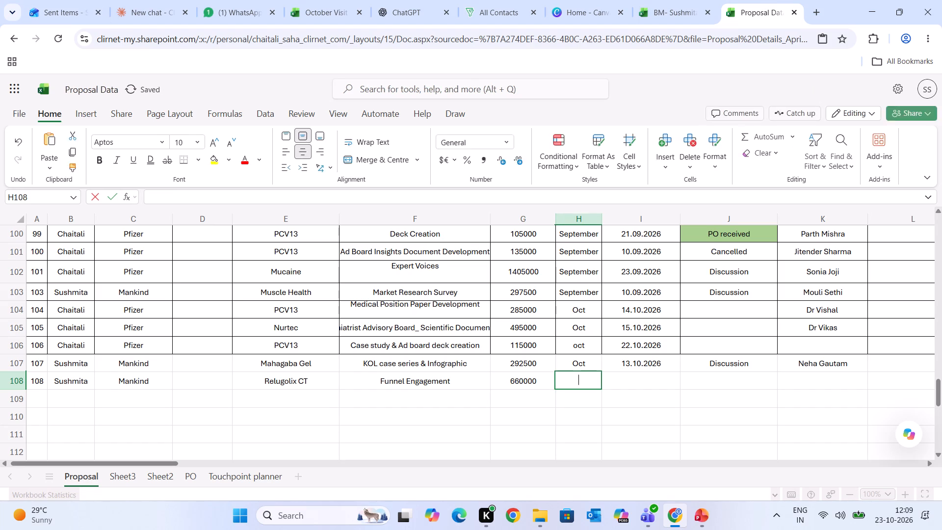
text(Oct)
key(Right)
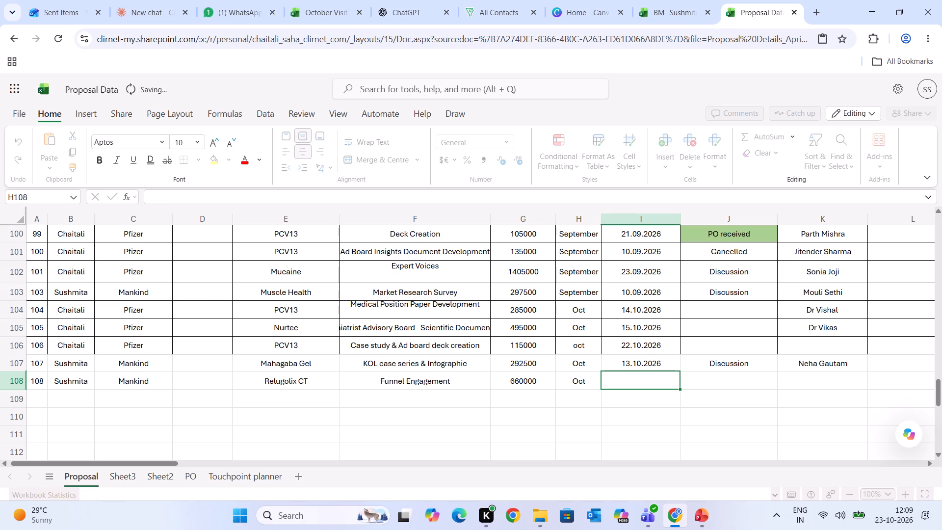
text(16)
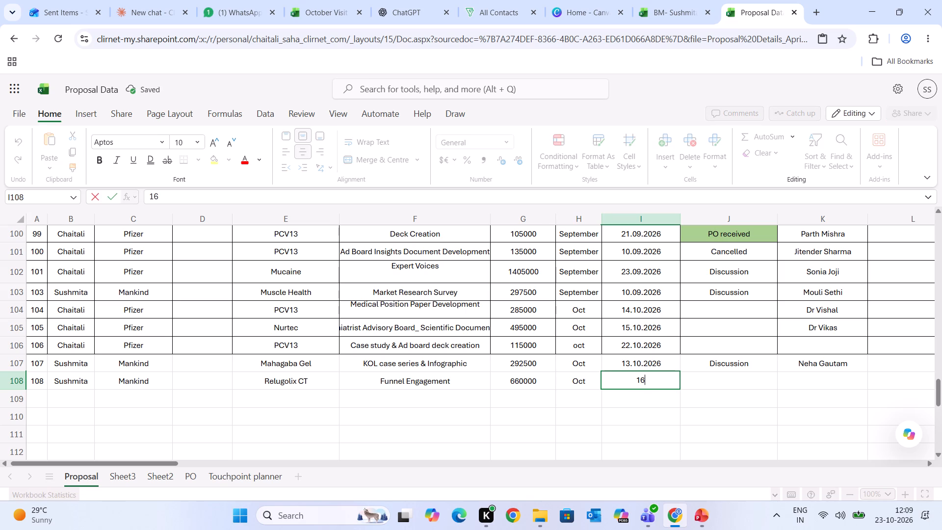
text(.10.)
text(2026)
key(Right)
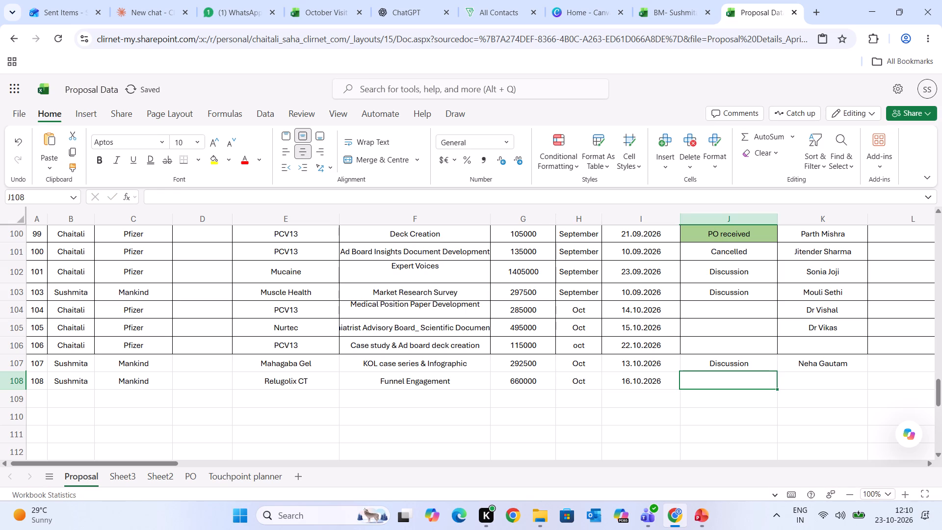
Set row 108's status to Discussion and enter the Mankind contact person's name in column K.
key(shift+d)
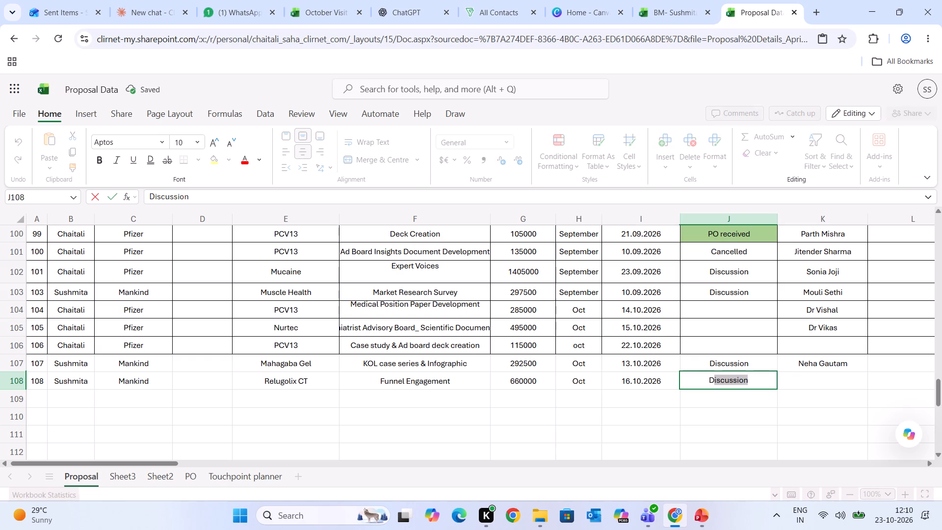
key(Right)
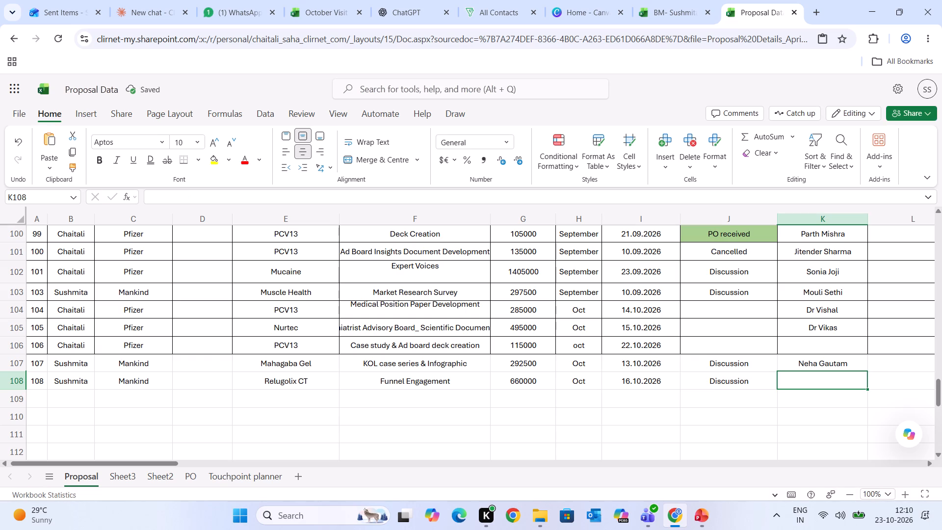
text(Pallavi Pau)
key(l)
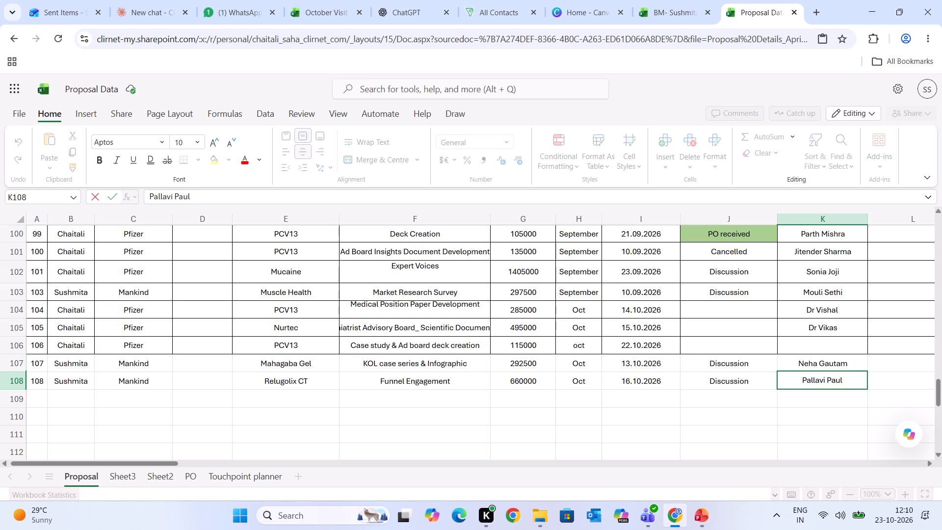
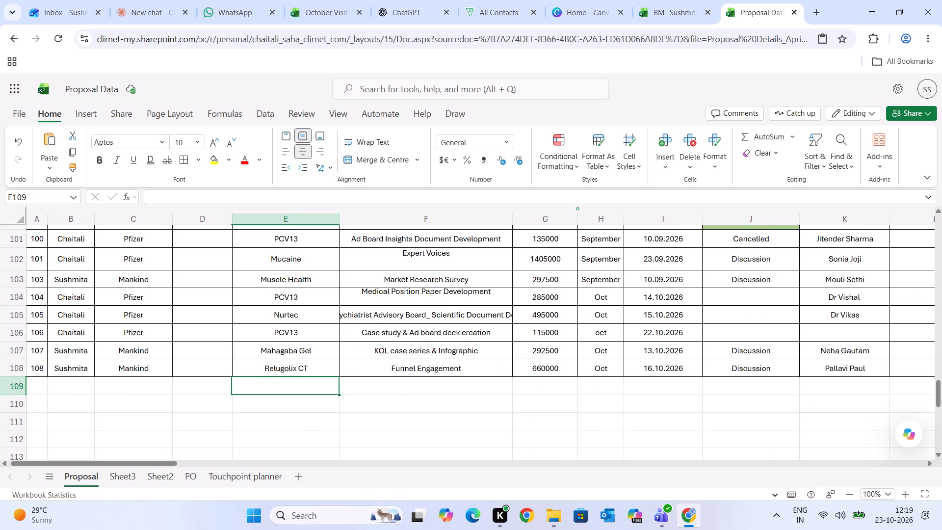
Review the Proposal sheet's entries from the newest rows up to the first row and back down.
scroll(445, 336, up, 2)
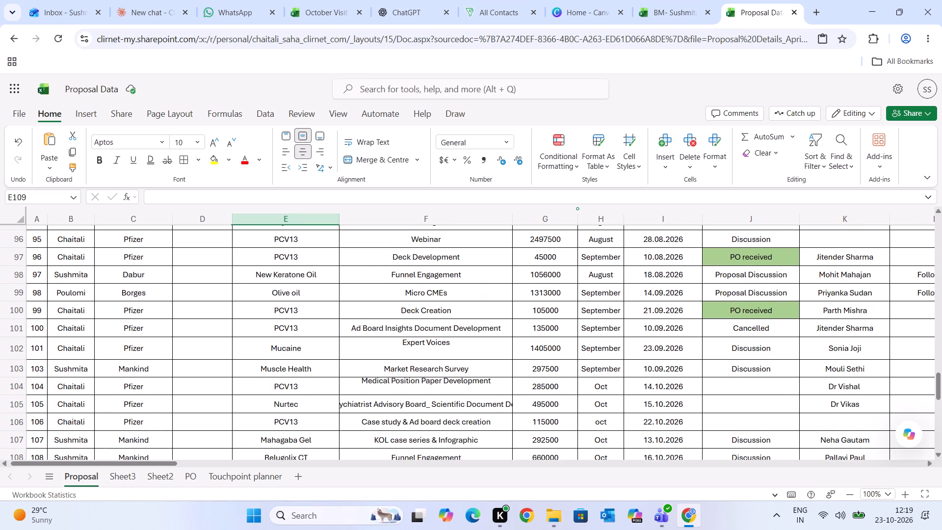
scroll(445, 336, up, 6)
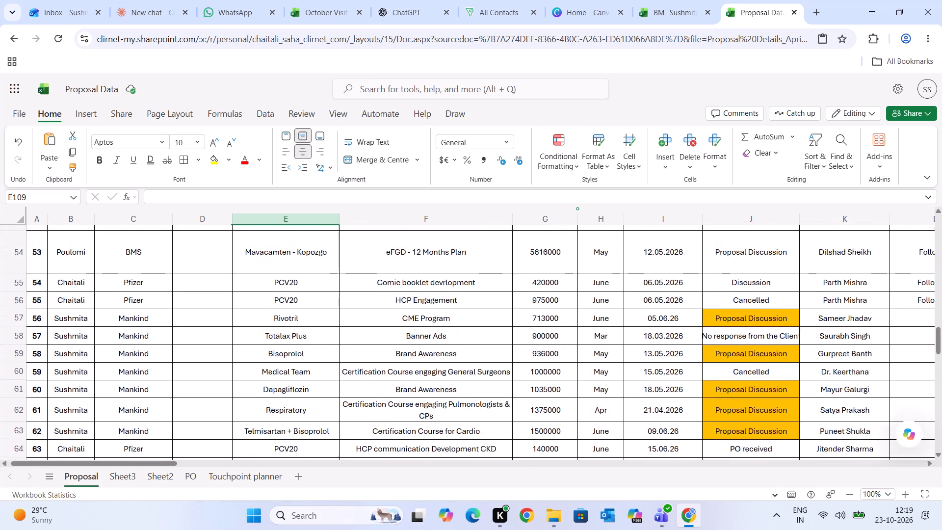
scroll(445, 336, up, 13)
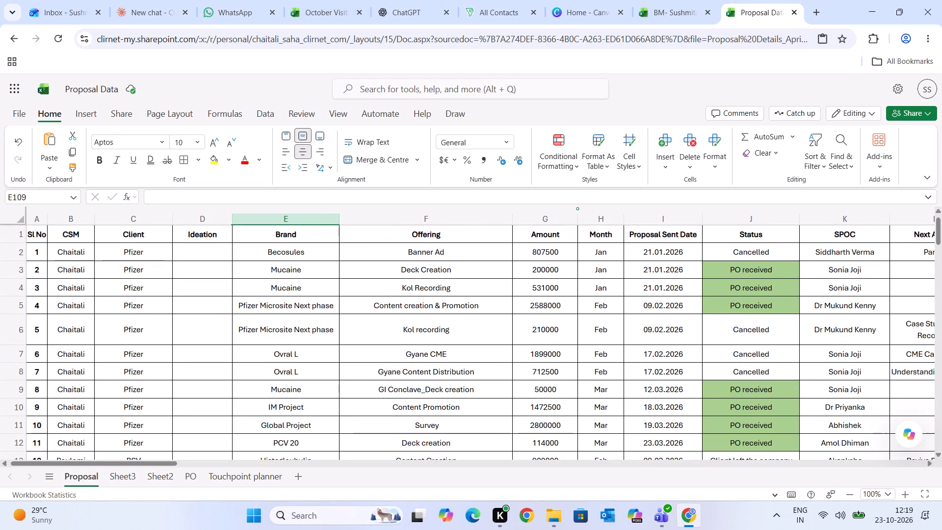
scroll(624, 270, down, 10)
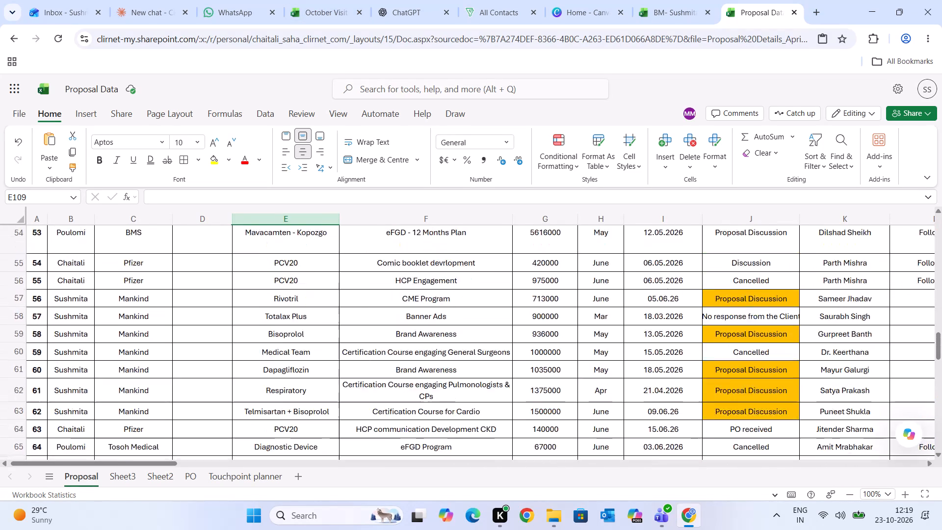
scroll(624, 270, down, 9)
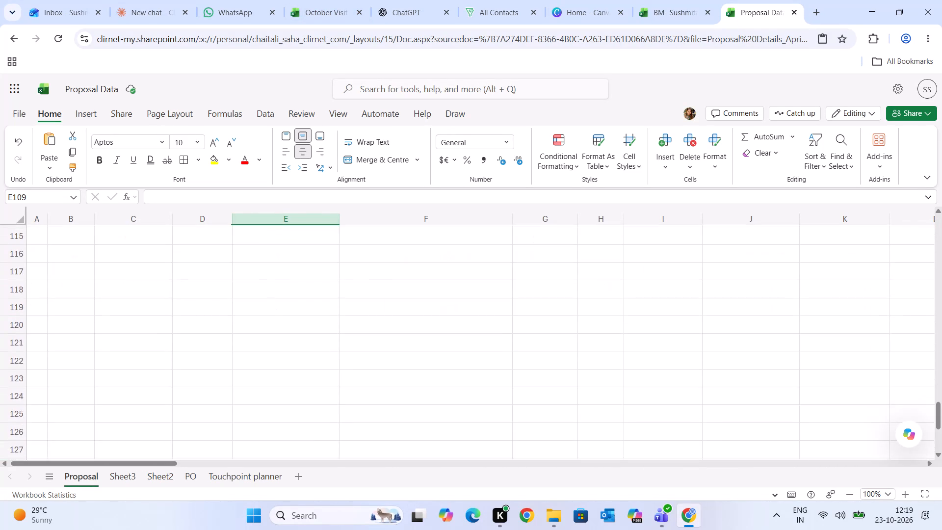
scroll(624, 270, up, 2)
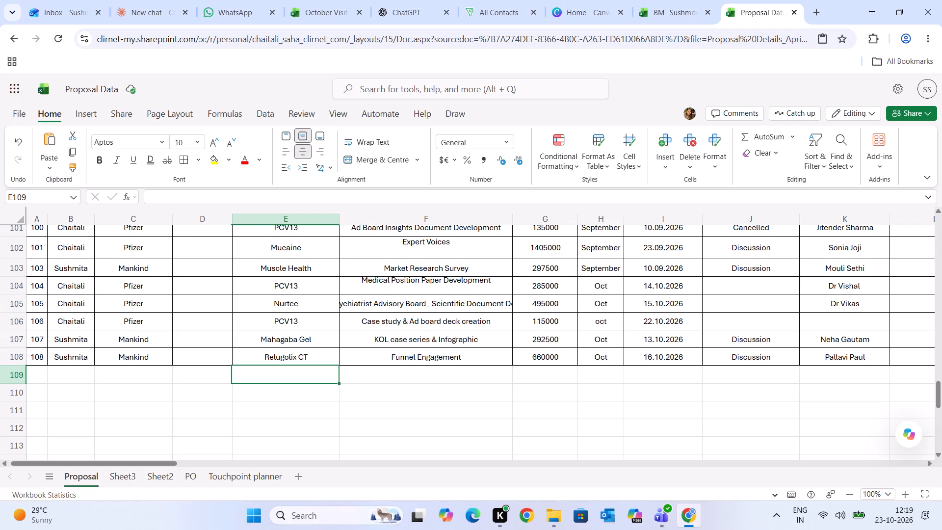
Close the Proposal Data workbook.
click(791, 10)
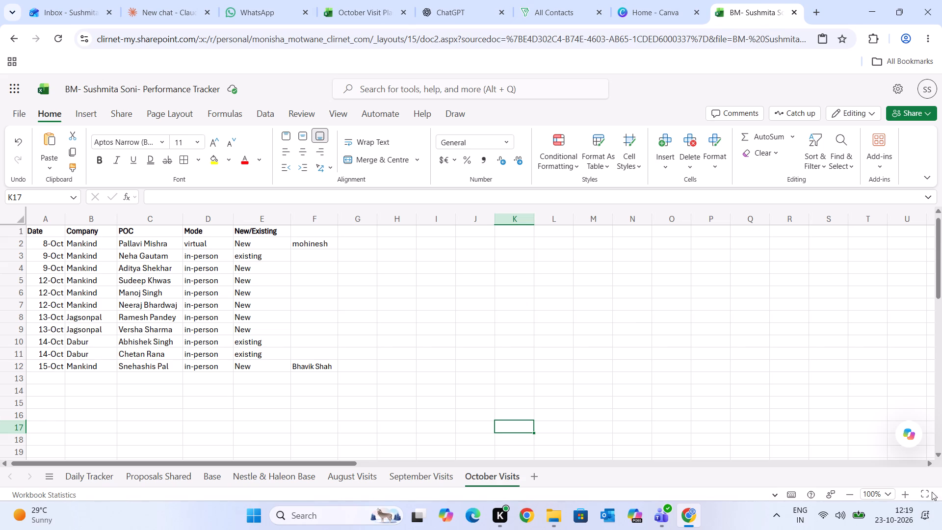
Check today's date in the calendar and start row 13 of October Visits with date 23-Oct and company Jagsonpal.
click(890, 518)
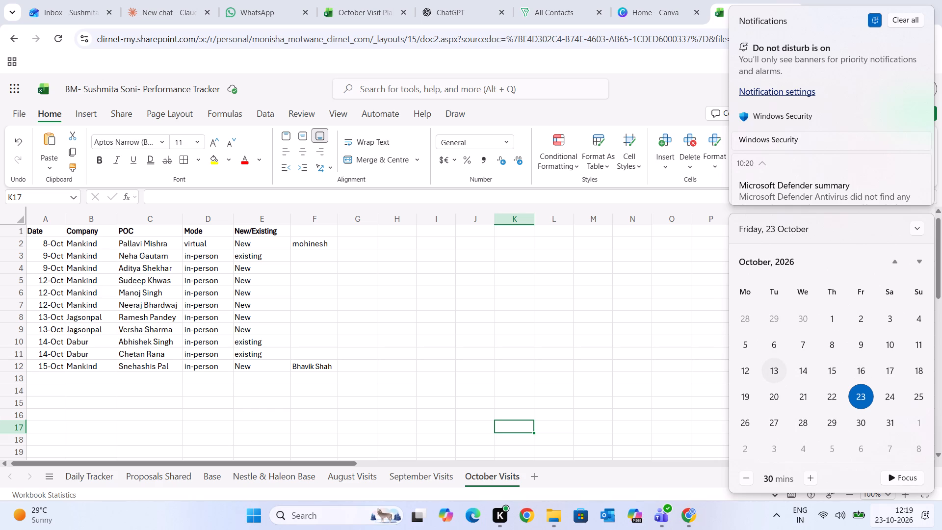
double_click(51, 378)
text(23)
key(minus)
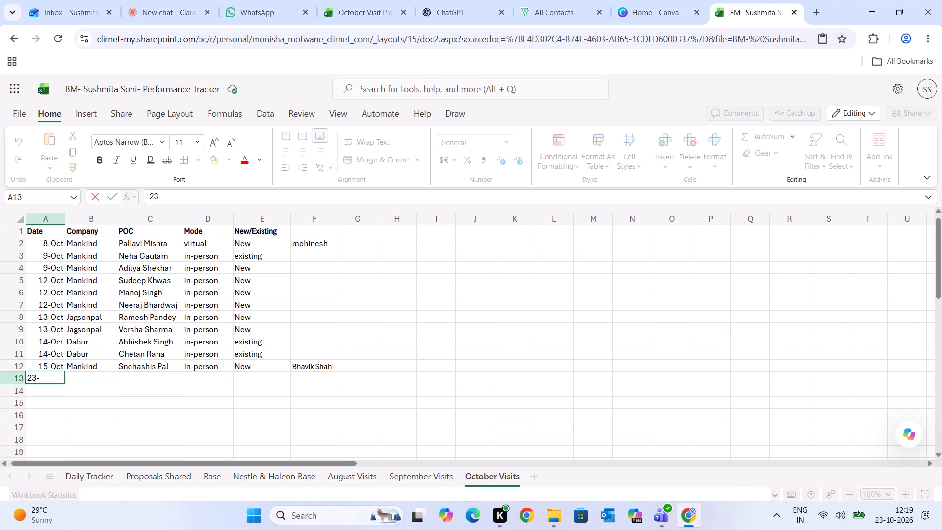
text(Oct)
key(Right)
key(shift+m)
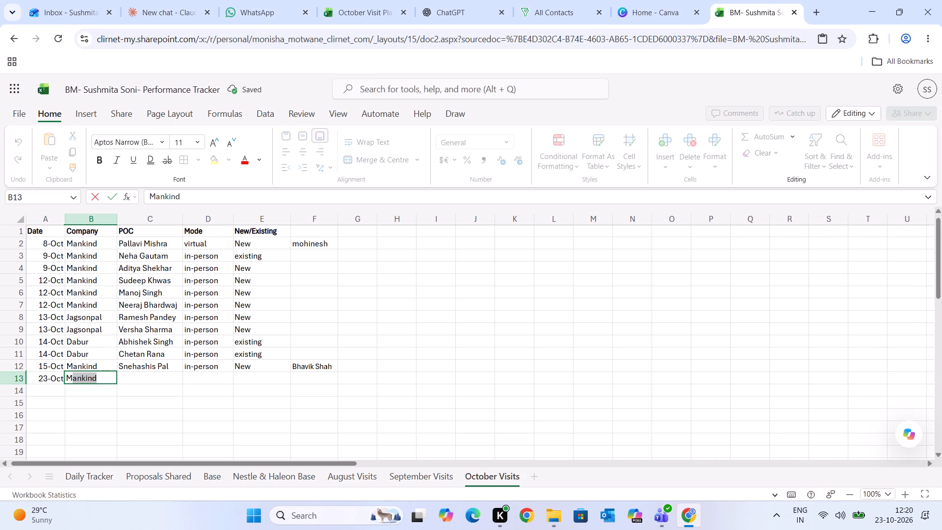
key(BackSpace)
key(BackSpace)
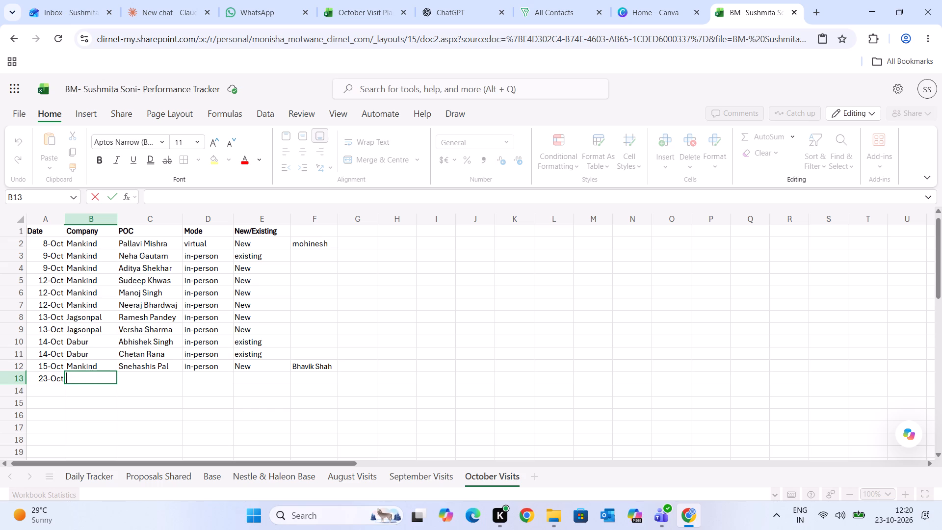
text(Ja)
key(Right)
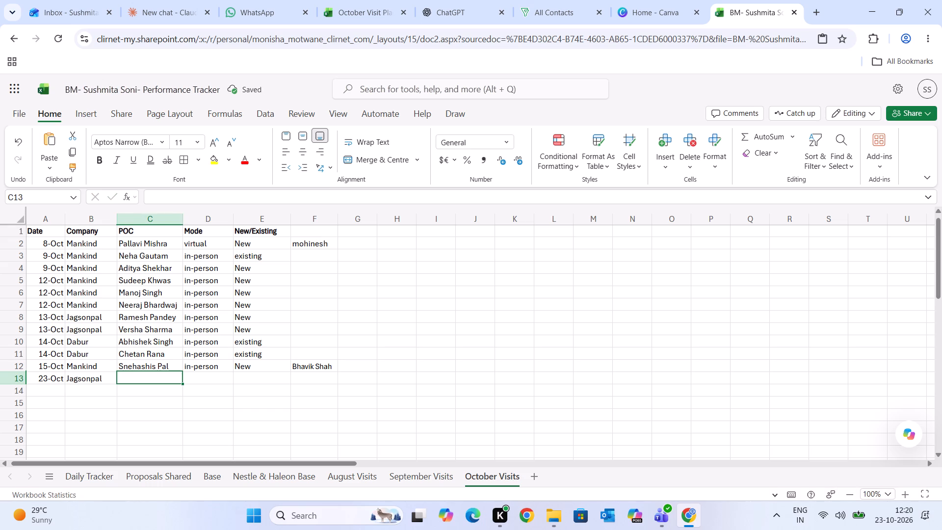
key(Right)
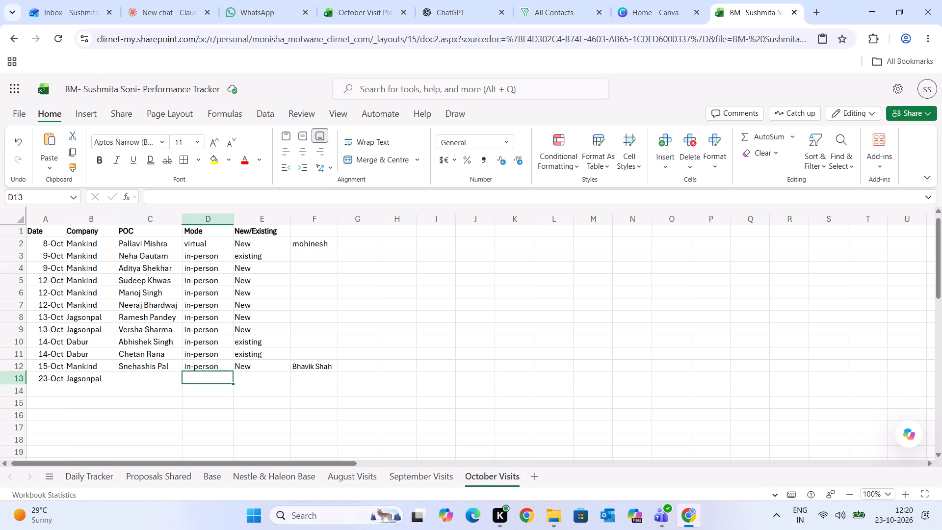